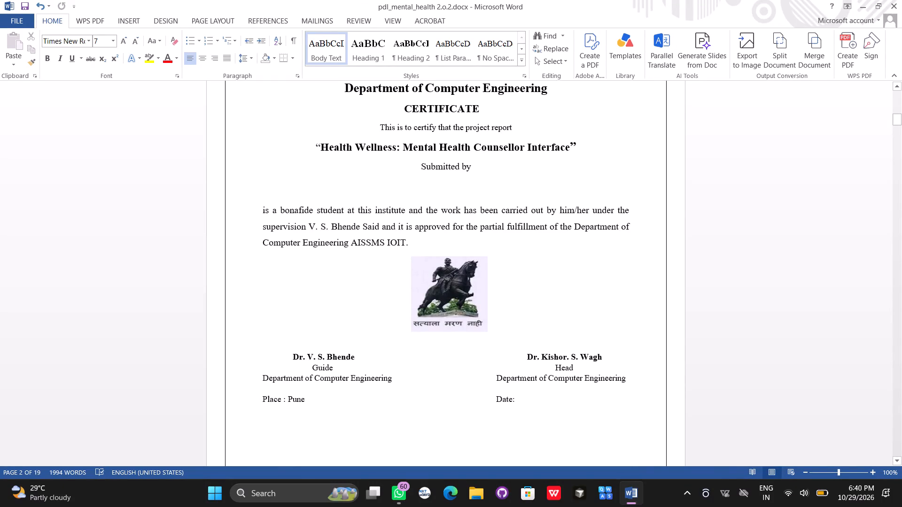
Undo the deletion of the student table on the certificate page.
{"action": "key", "text": "ctrl+z"}
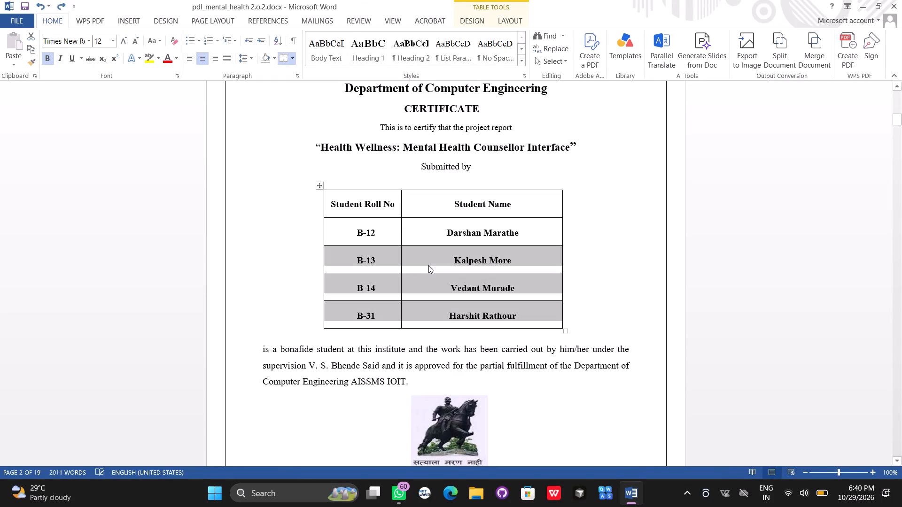
Clear the roll numbers and names from all four student rows of the certificate table, keeping the header row.
{"action": "key", "text": "Delete"}
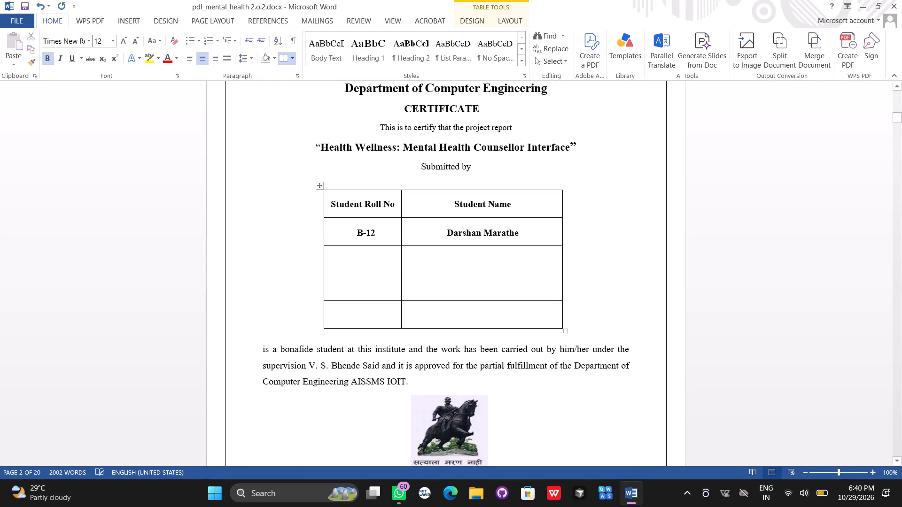
{"action": "left_click", "coordinate": [591, 264]}
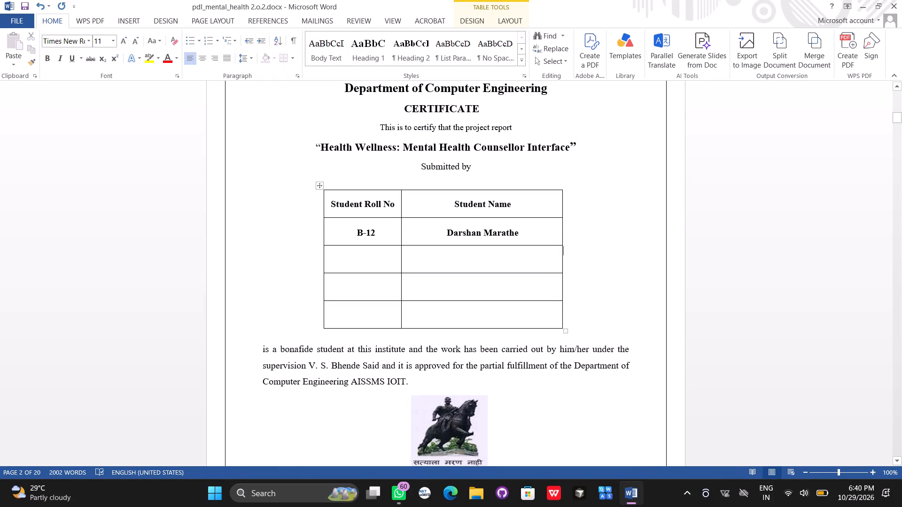
{"action": "left_click_drag", "start_coordinate": [358, 267], "coordinate": [530, 321]}
{"action": "key", "text": "Delete"}
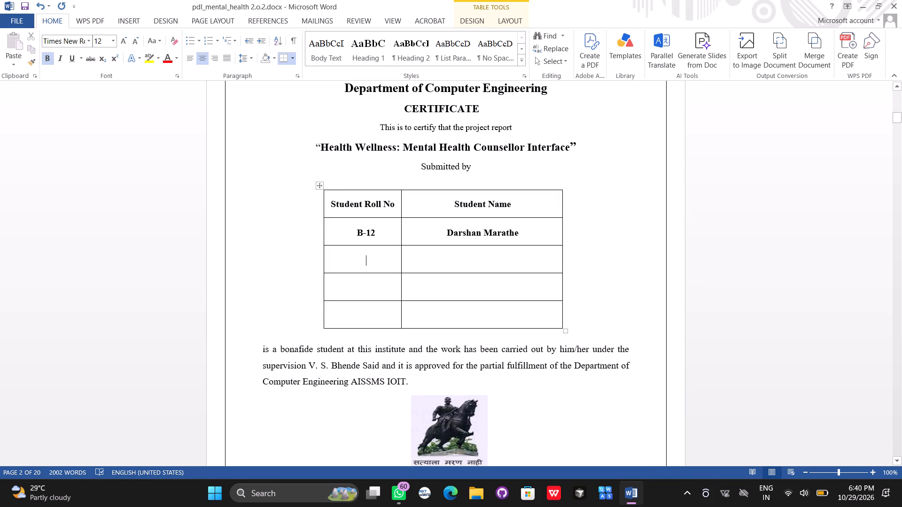
{"action": "left_click_drag", "start_coordinate": [580, 321], "coordinate": [426, 258]}
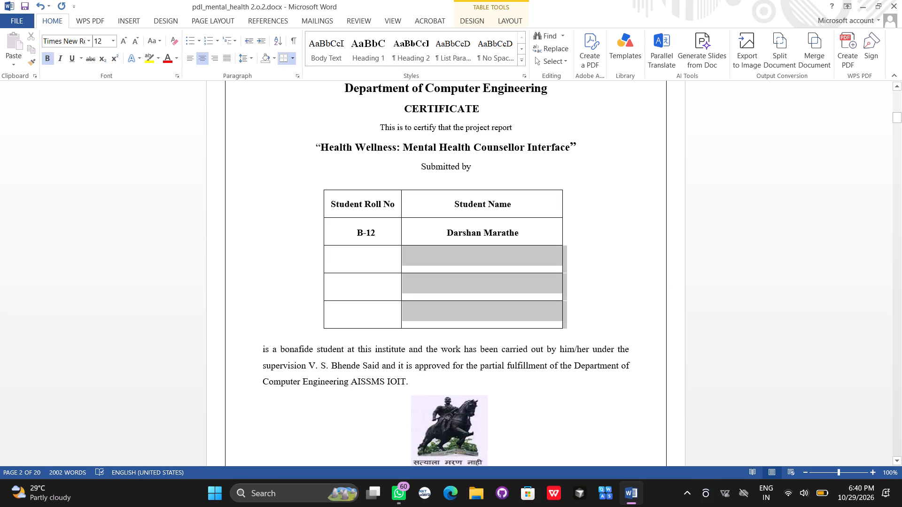
{"action": "left_click_drag", "start_coordinate": [426, 258], "coordinate": [341, 229]}
{"action": "key", "text": "Delete"}
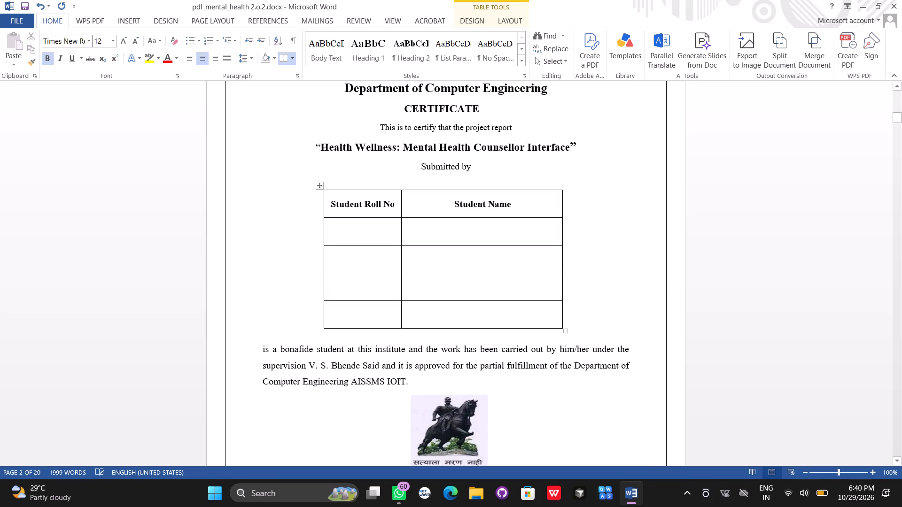
{"action": "left_click_drag", "start_coordinate": [565, 330], "coordinate": [582, 307]}
{"action": "key", "text": "ctrl+z"}
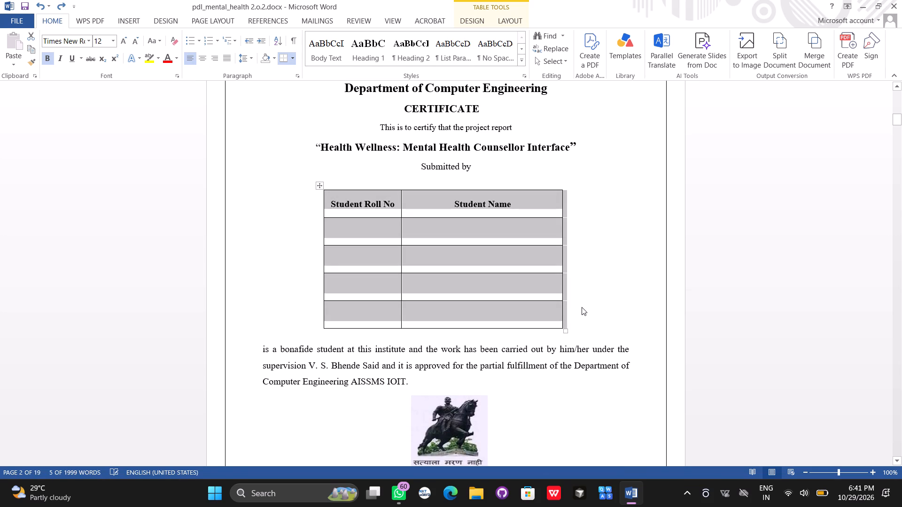
Delete the last three empty rows of the certificate's student table, leaving one blank row under the header.
{"action": "left_click", "coordinate": [575, 301]}
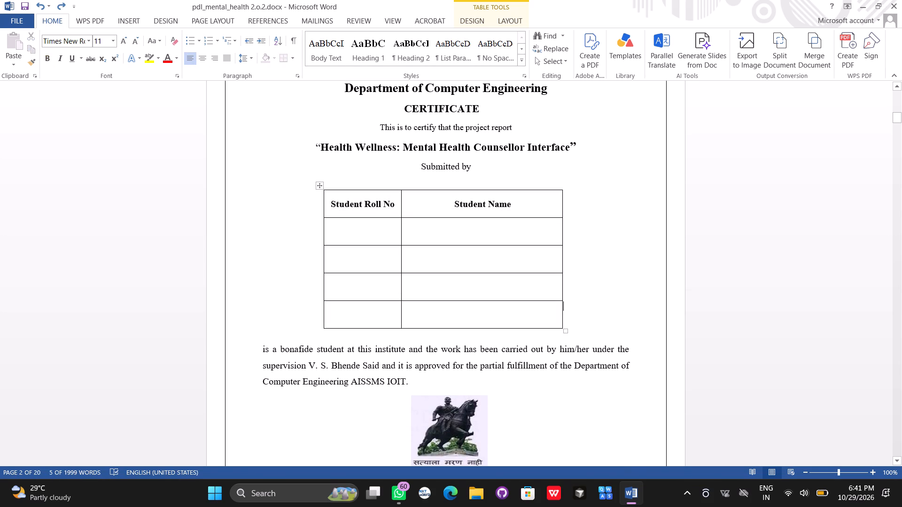
{"action": "left_click_drag", "start_coordinate": [570, 320], "coordinate": [373, 263]}
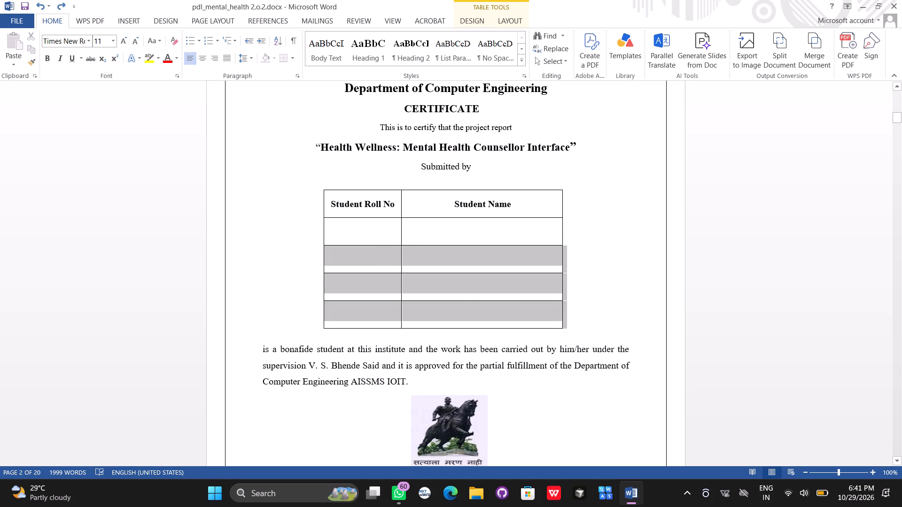
{"action": "left_click_drag", "start_coordinate": [373, 263], "coordinate": [372, 263]}
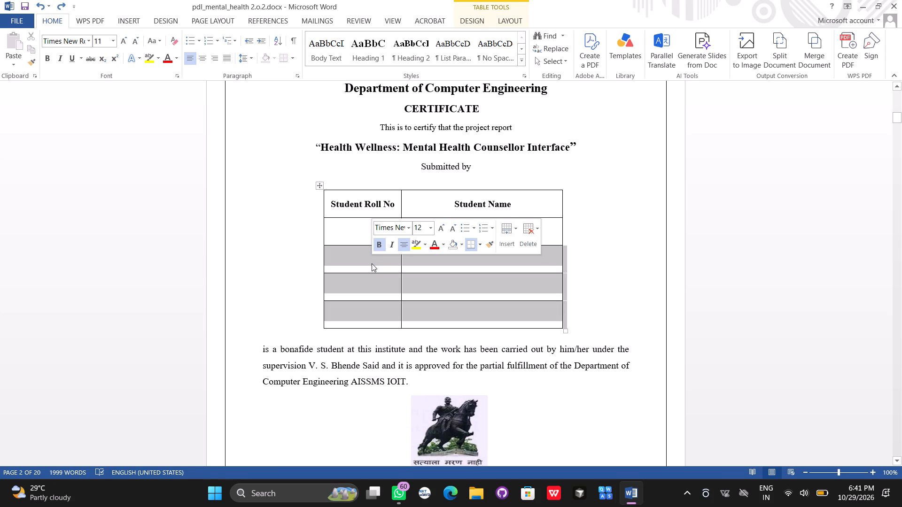
{"action": "key", "text": "Delete"}
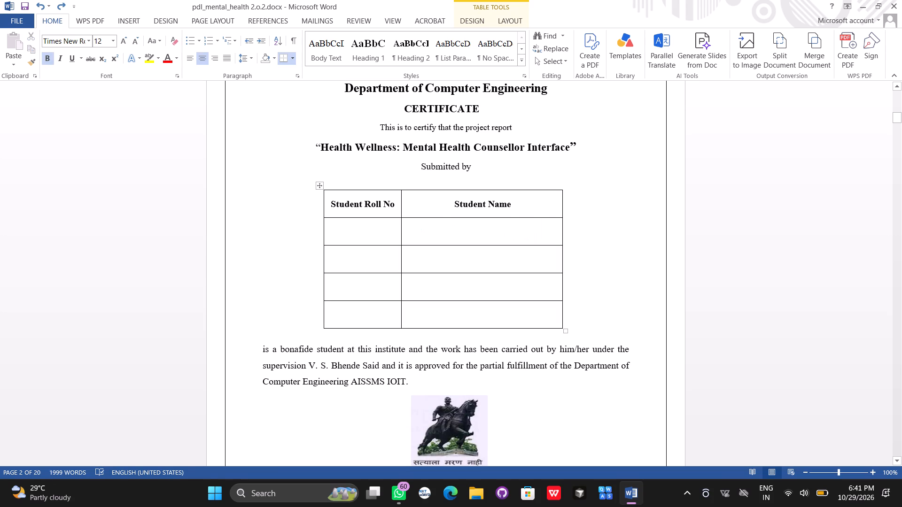
{"action": "left_click_drag", "start_coordinate": [570, 323], "coordinate": [332, 249]}
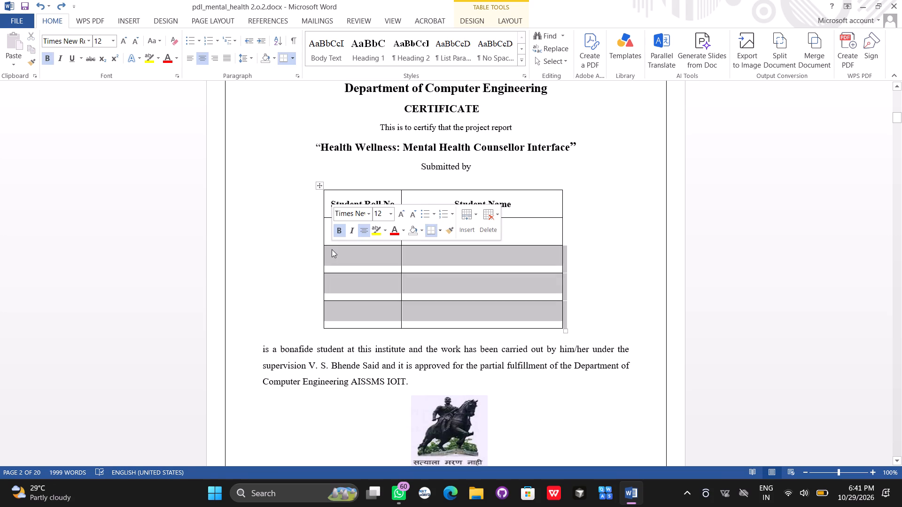
{"action": "left_click", "coordinate": [492, 225]}
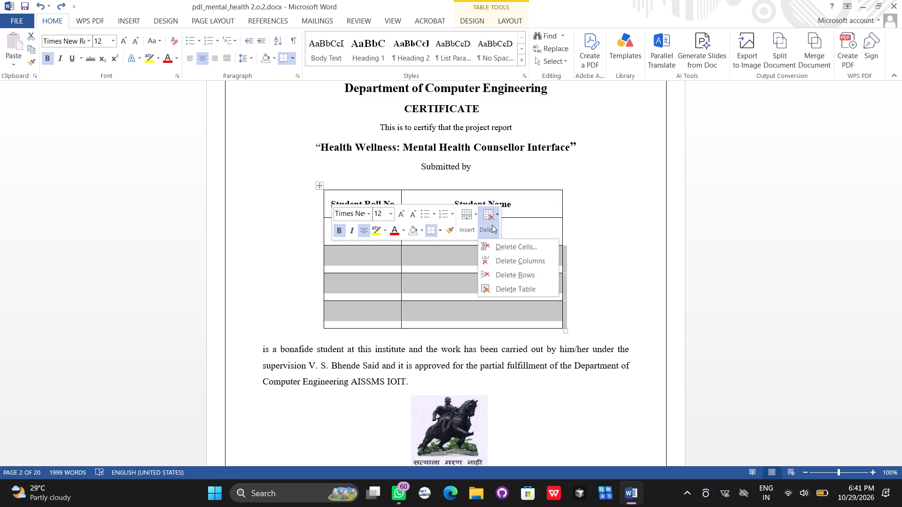
{"action": "left_click", "coordinate": [510, 277]}
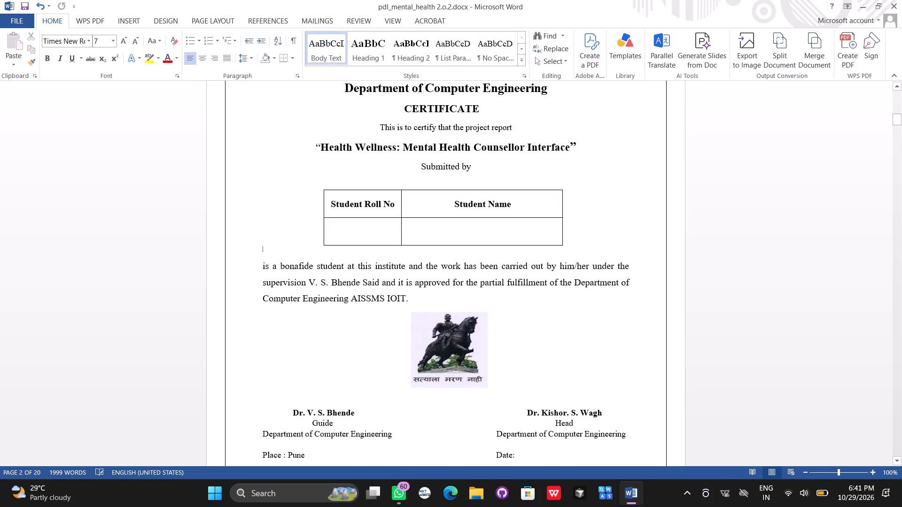
Fill the blank table row with roll number 41 and the submitting student's full name.
{"action": "left_click", "coordinate": [366, 228]}
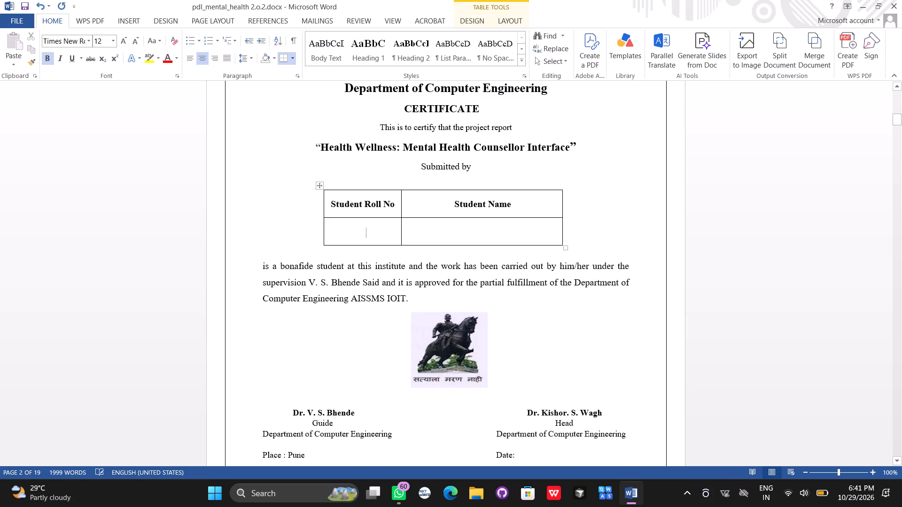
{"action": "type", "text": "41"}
{"action": "left_click", "coordinate": [467, 228]}
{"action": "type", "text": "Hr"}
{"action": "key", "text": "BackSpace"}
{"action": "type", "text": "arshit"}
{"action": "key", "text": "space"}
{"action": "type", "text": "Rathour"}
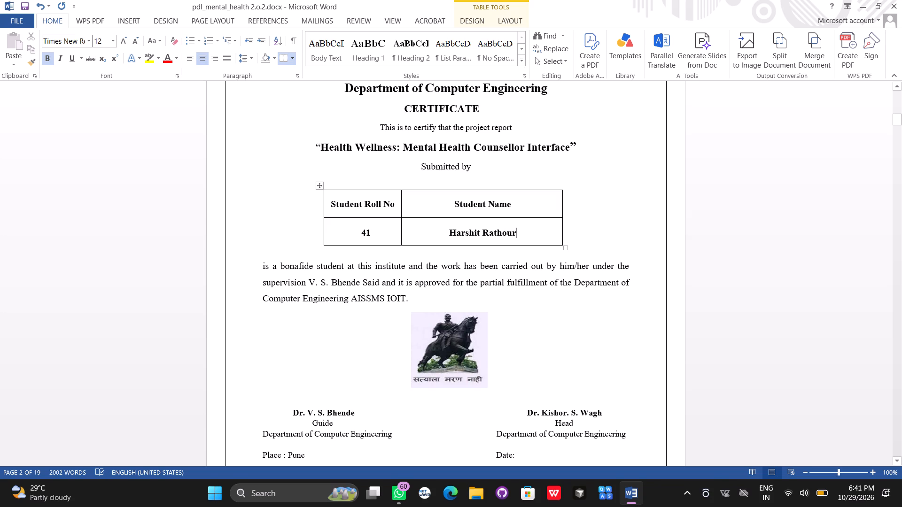
Insert three blank lines between the emblem and the guide and head signature block on the certificate page.
{"action": "scroll", "coordinate": [508, 276], "scroll_direction": "down", "scroll_amount": 1}
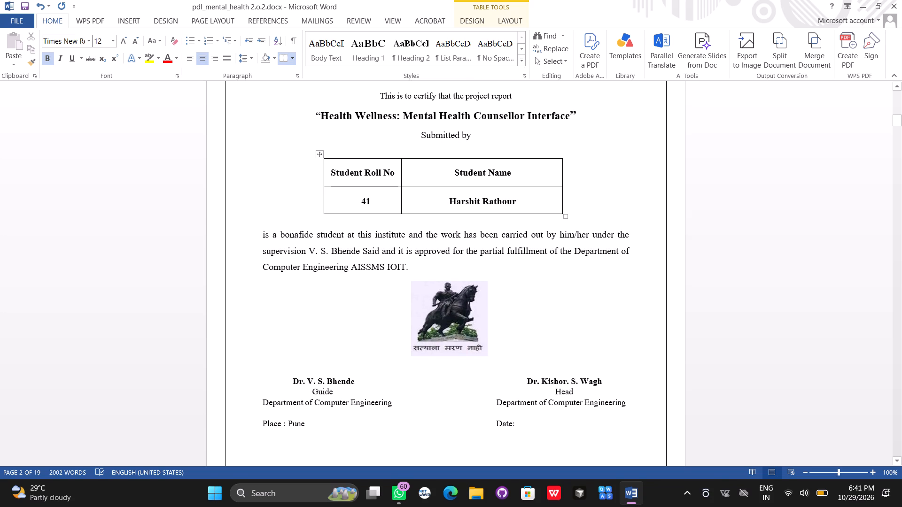
{"action": "scroll", "coordinate": [466, 292], "scroll_direction": "down", "scroll_amount": 1}
{"action": "left_click", "coordinate": [523, 237]}
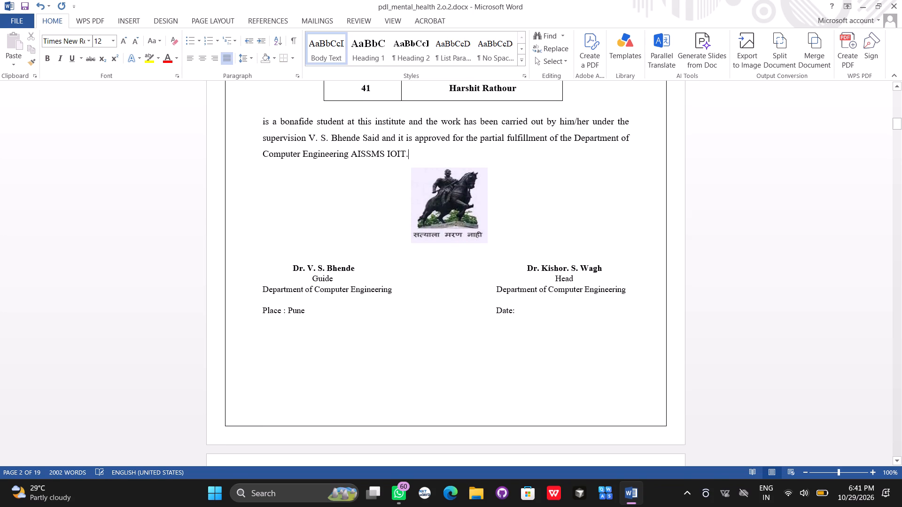
{"action": "key", "text": "Return"}
{"action": "key", "text": "Return"}
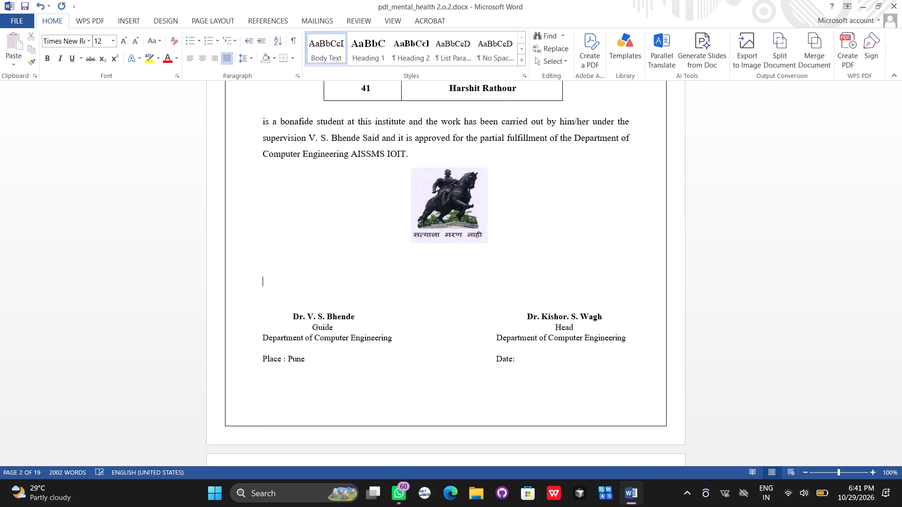
{"action": "key", "text": "Return"}
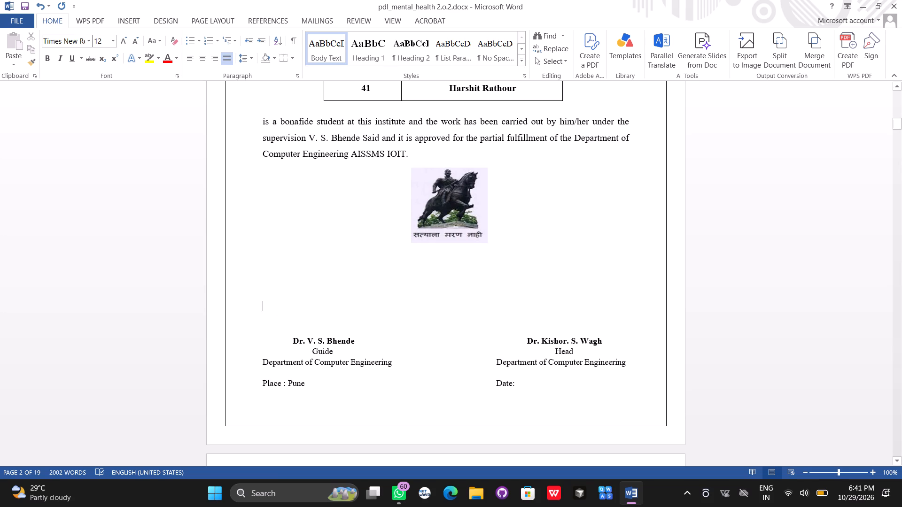
Check the layout of the cover and certificate pages side by side, and the index and abstract pages that follow.
{"action": "scroll", "coordinate": [596, 319], "scroll_direction": "down", "scroll_amount": 3}
{"action": "scroll", "coordinate": [596, 319], "scroll_direction": "up", "scroll_amount": 1}
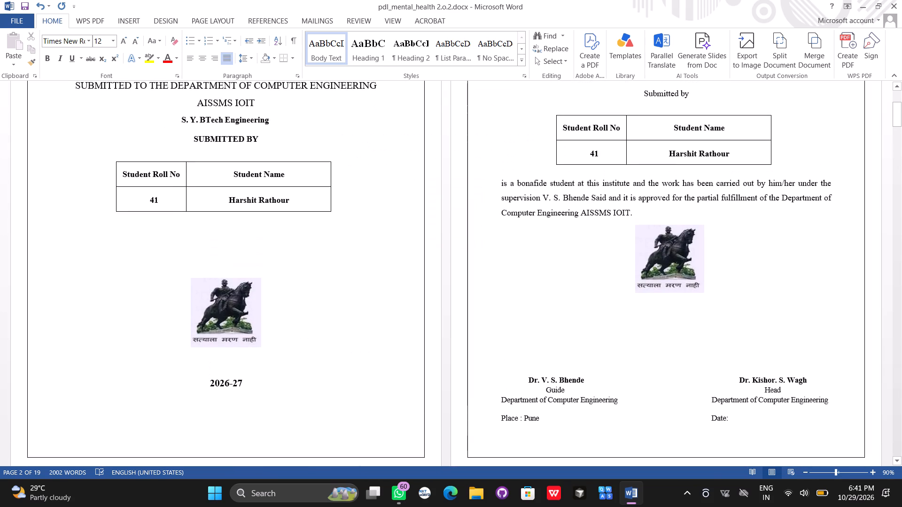
{"action": "scroll", "coordinate": [596, 319], "scroll_direction": "down", "scroll_amount": 2, "text": "ctrl"}
{"action": "scroll", "coordinate": [596, 319], "scroll_direction": "up", "scroll_amount": 3}
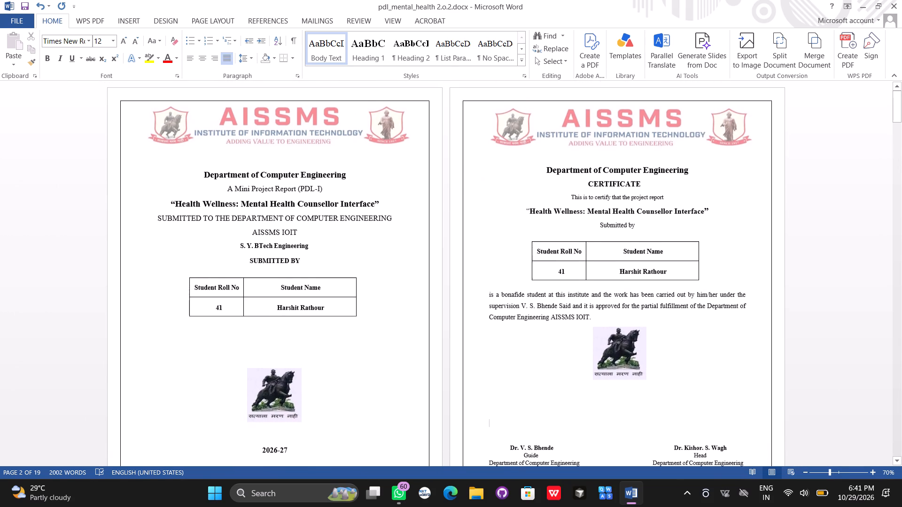
{"action": "scroll", "coordinate": [596, 319], "scroll_direction": "down", "scroll_amount": 5}
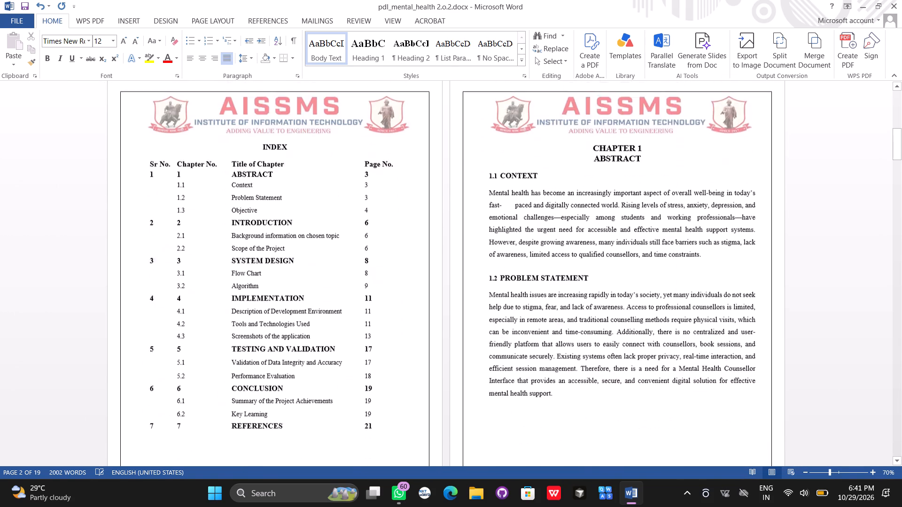
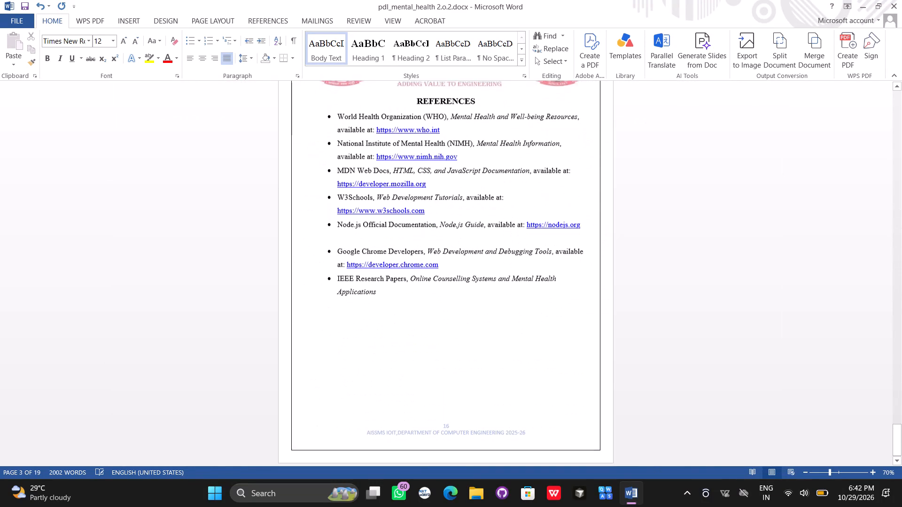
Review the report's page layout from the references back to the cover and certificate pages, including the index and chapter pages.
{"action": "scroll", "coordinate": [658, 226], "scroll_direction": "up", "scroll_amount": 6}
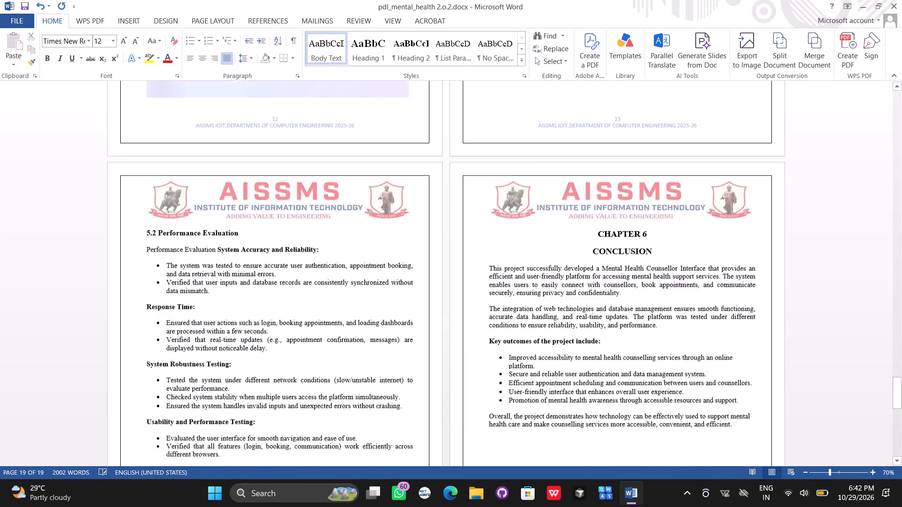
{"action": "scroll", "coordinate": [658, 226], "scroll_direction": "up", "scroll_amount": 12}
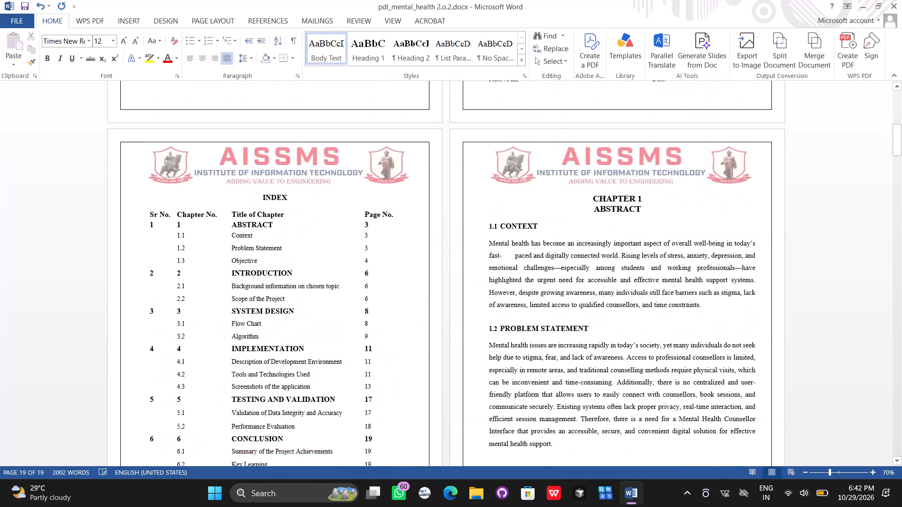
{"action": "scroll", "coordinate": [658, 226], "scroll_direction": "up", "scroll_amount": 2}
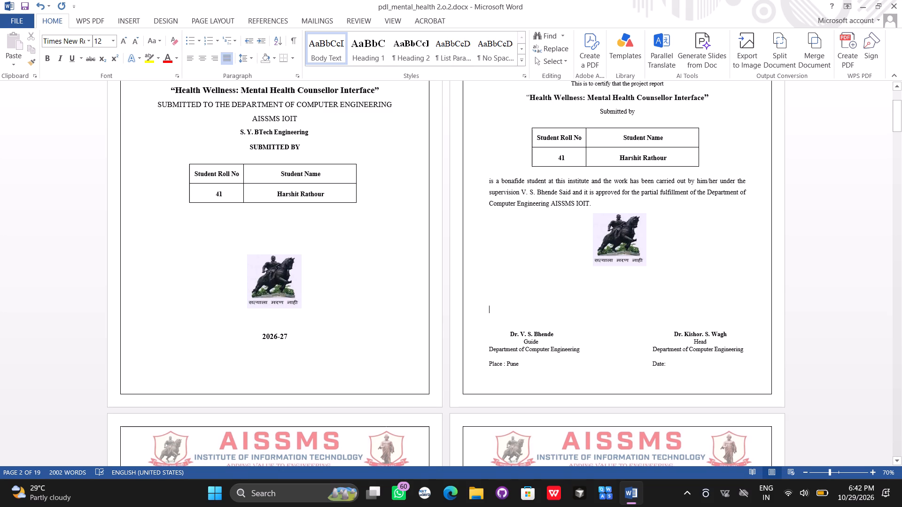
{"action": "scroll", "coordinate": [658, 226], "scroll_direction": "up", "scroll_amount": 7}
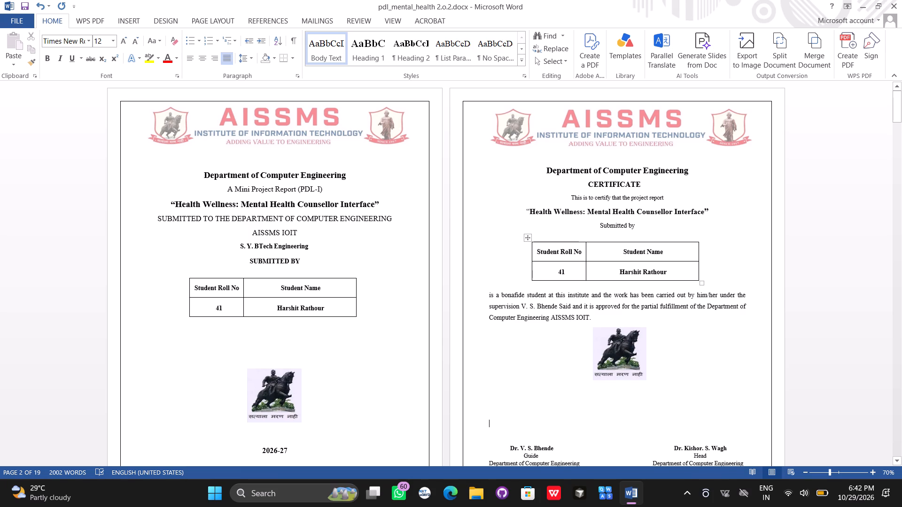
{"action": "scroll", "coordinate": [658, 226], "scroll_direction": "down", "scroll_amount": 8}
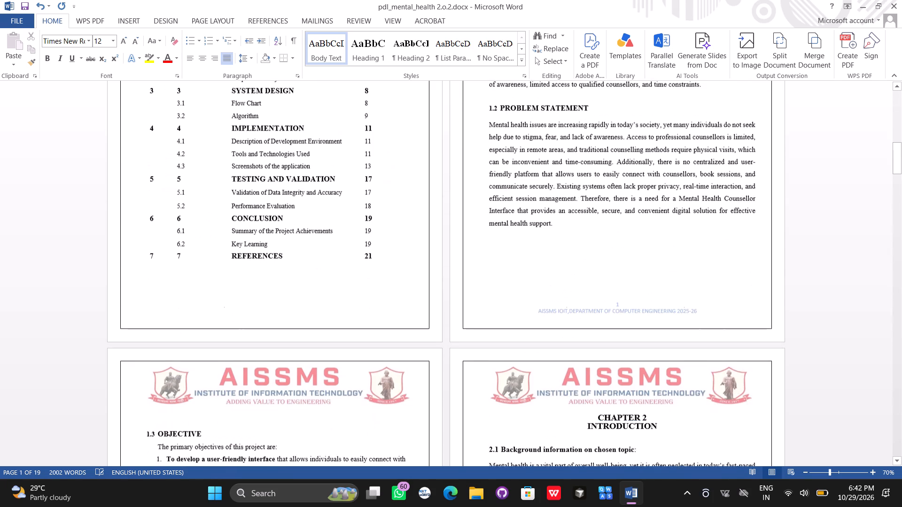
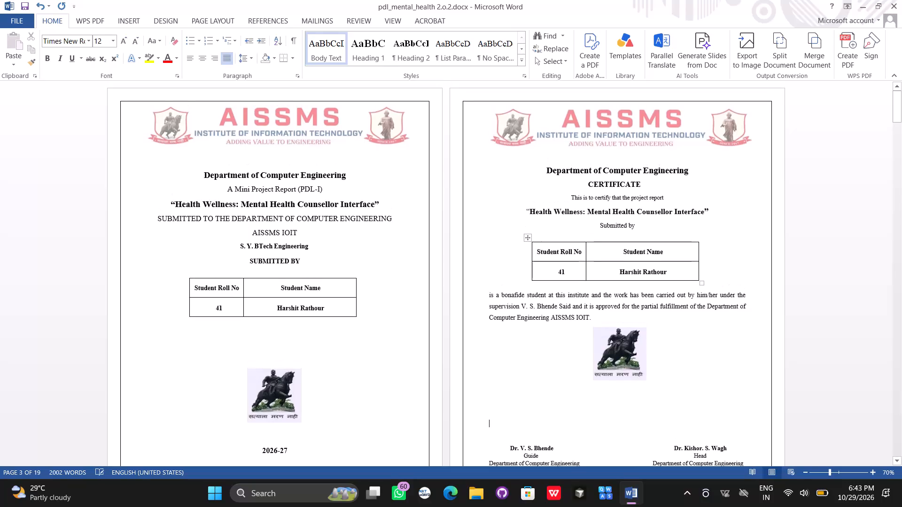
Replace "(PDL-I)" in the cover page's mini project report line with "Web Technology".
{"action": "scroll", "coordinate": [658, 226], "scroll_direction": "up", "scroll_amount": 1}
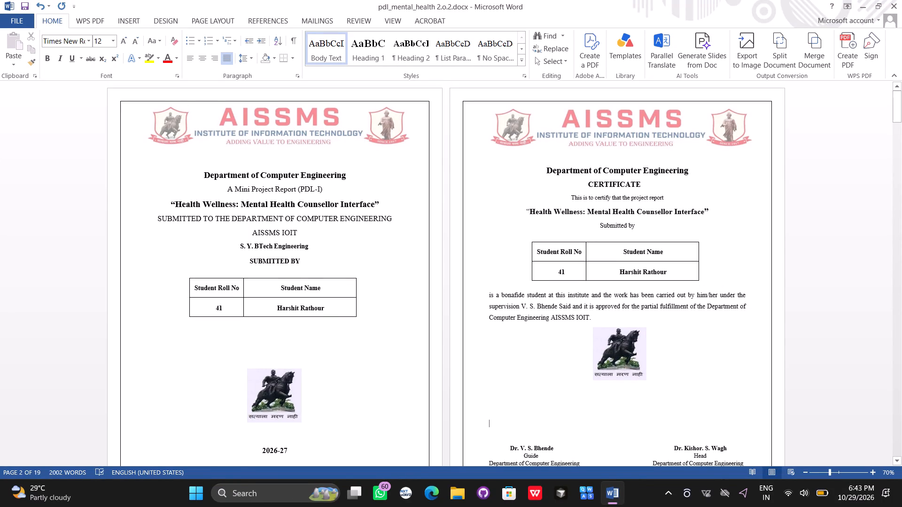
{"action": "left_click", "coordinate": [320, 191]}
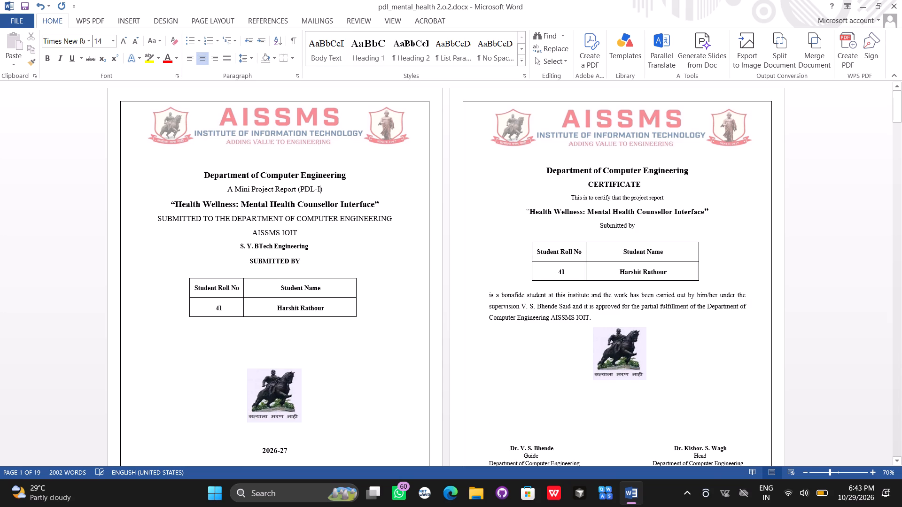
{"action": "left_click", "coordinate": [323, 191]}
{"action": "key", "text": "BackSpace"}
{"action": "key", "text": "BackSpace"}
{"action": "key", "text": "BackSpace"}
{"action": "key", "text": "BackSpace"}
{"action": "key", "text": "BackSpace"}
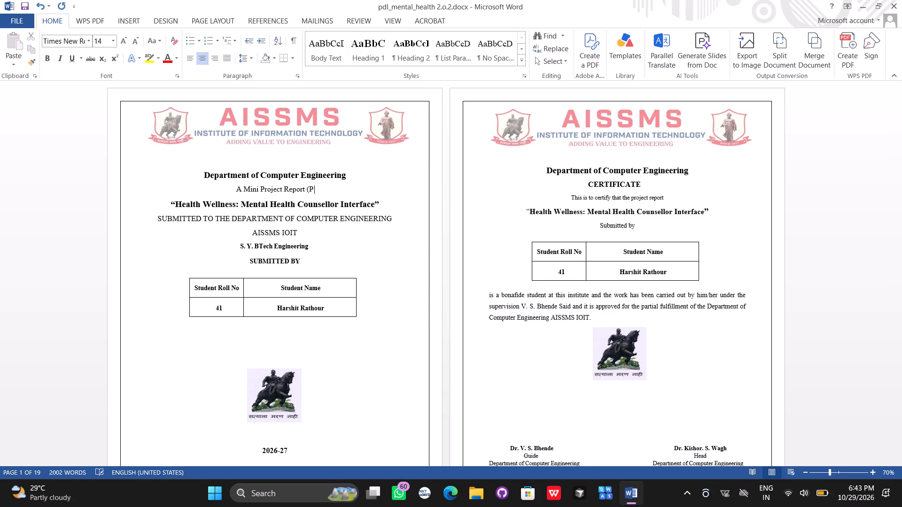
{"action": "key", "text": "BackSpace"}
{"action": "key", "text": "BackSpace"}
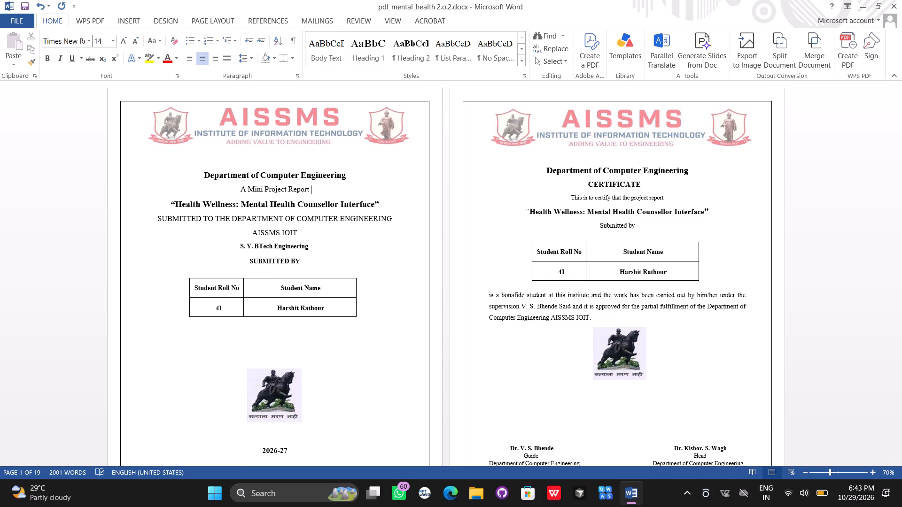
{"action": "type", "text": "We"}
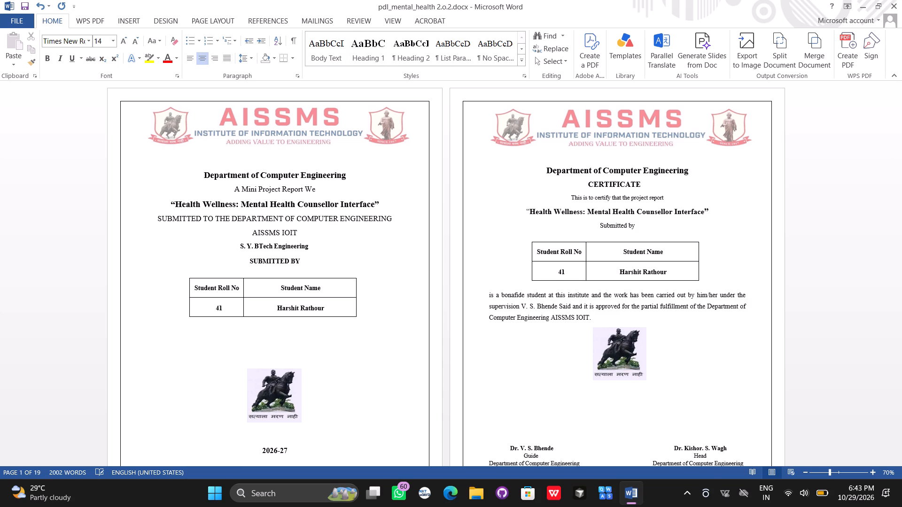
{"action": "type", "text": "b"}
{"action": "key", "text": "space"}
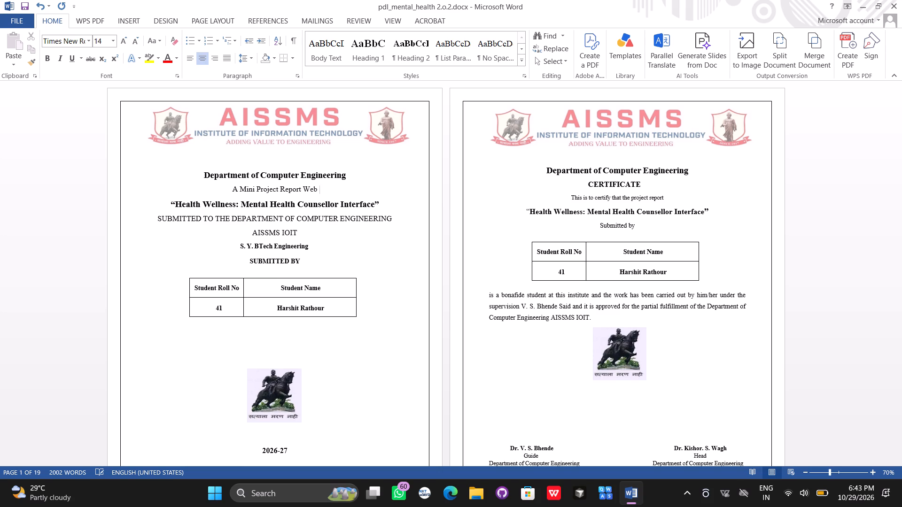
{"action": "key", "text": "shift+t"}
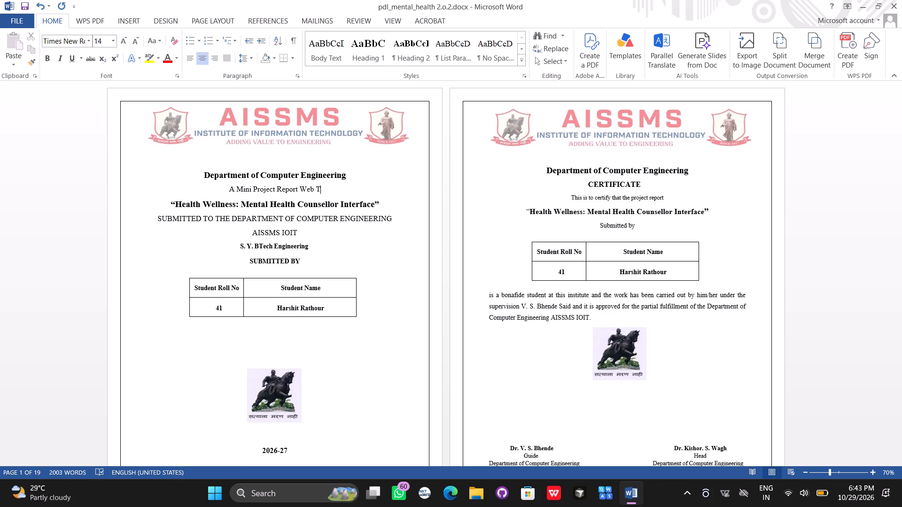
{"action": "type", "text": "ec"}
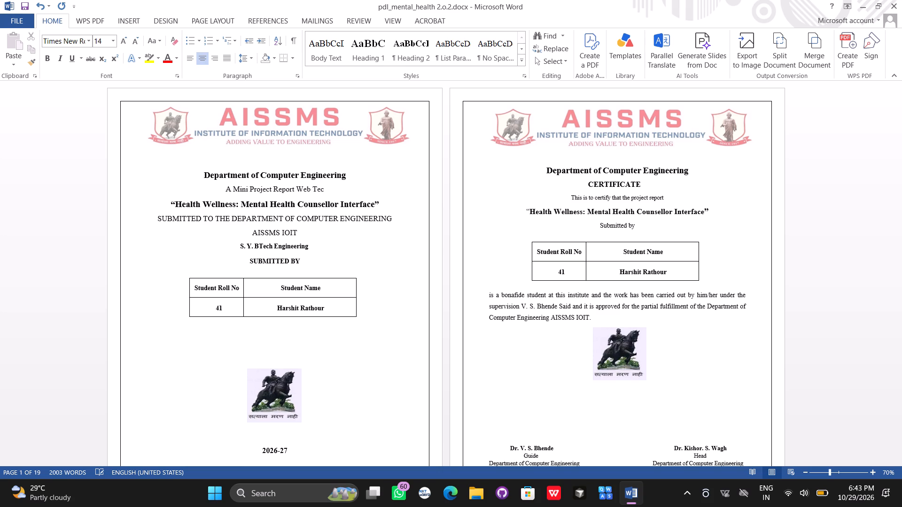
{"action": "type", "text": "hno"}
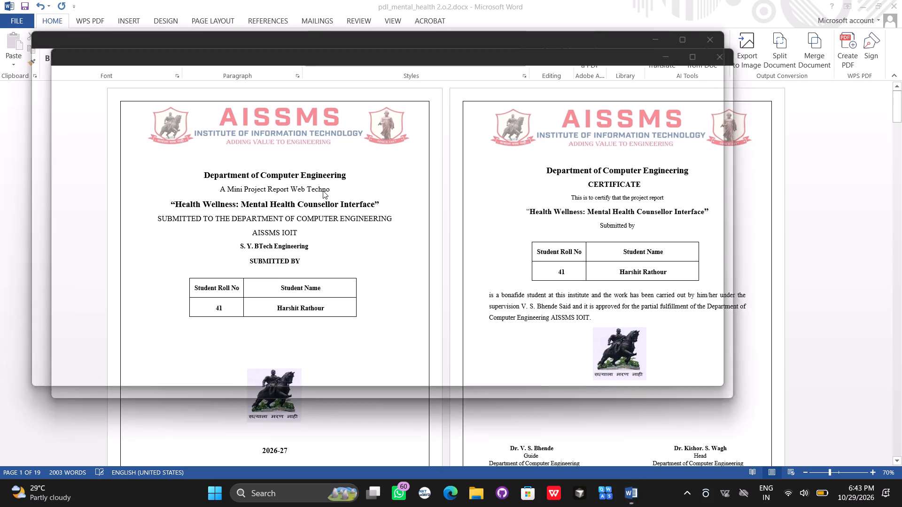
{"action": "type", "text": "lo"}
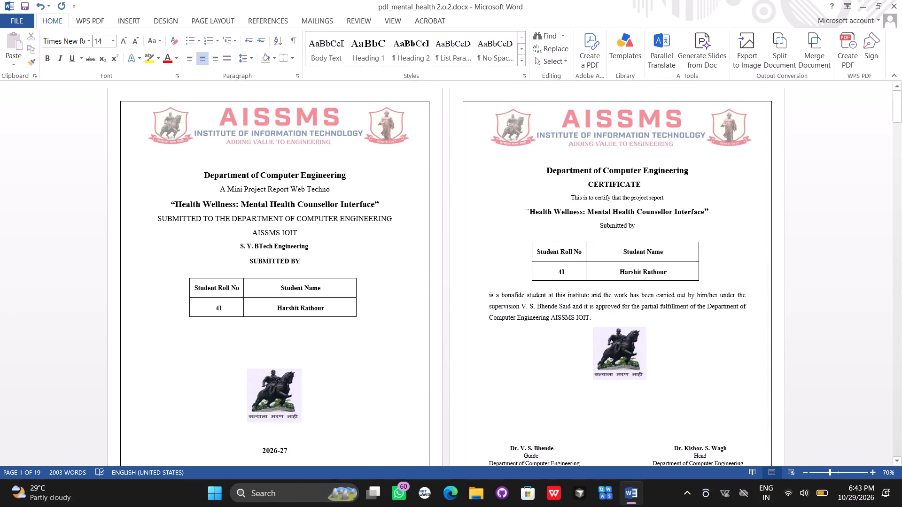
{"action": "key", "text": "BackSpace"}
{"action": "key", "text": "BackSpace"}
{"action": "key", "text": "BackSpace"}
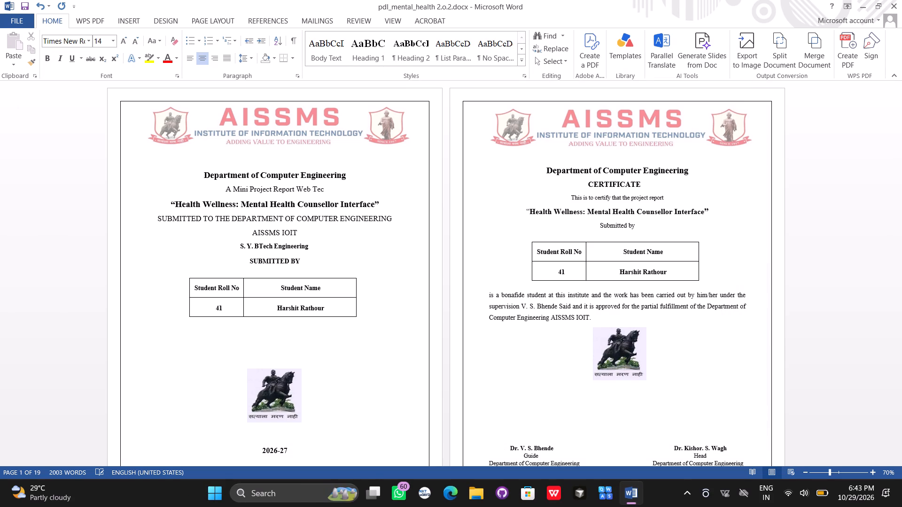
{"action": "key", "text": "h"}
{"action": "type", "text": "no"}
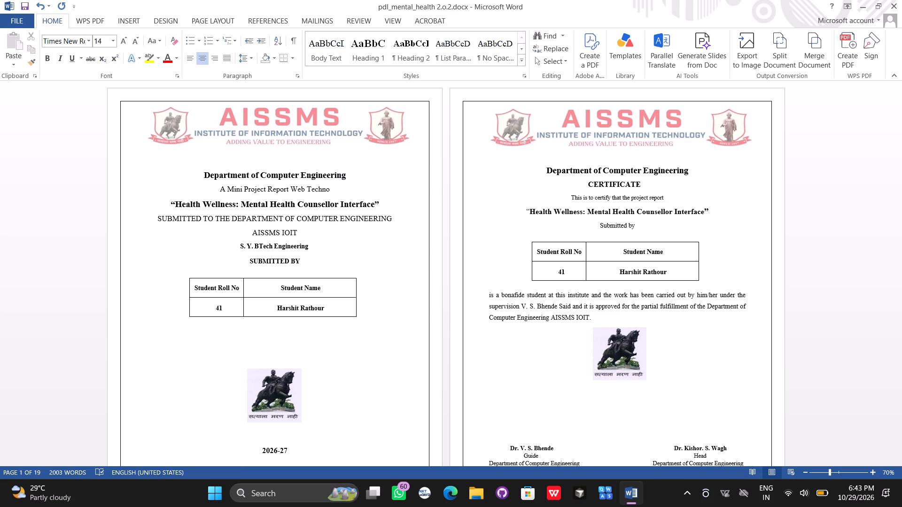
{"action": "type", "text": "lo"}
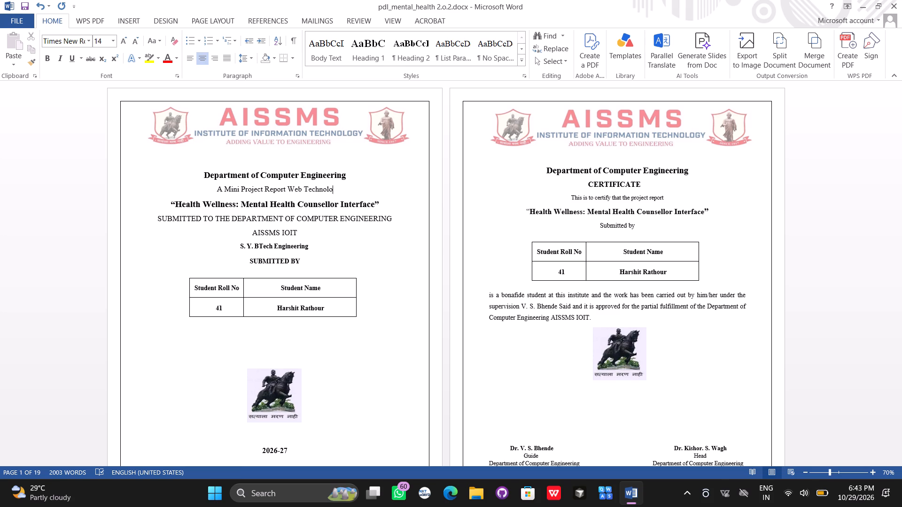
{"action": "type", "text": "gy"}
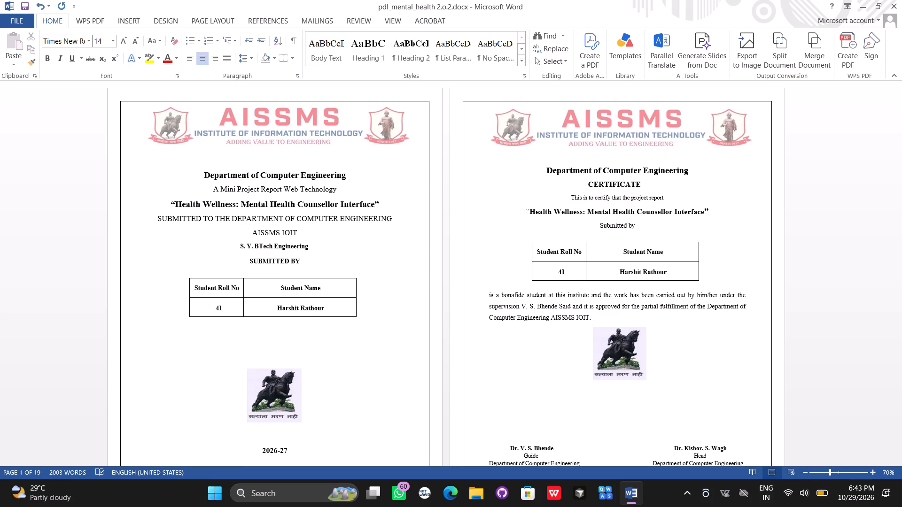
Change the class line on the cover page from "S. Y." to "T. Y. BTech Engineering".
{"action": "left_click_drag", "start_coordinate": [362, 98], "coordinate": [259, 52]}
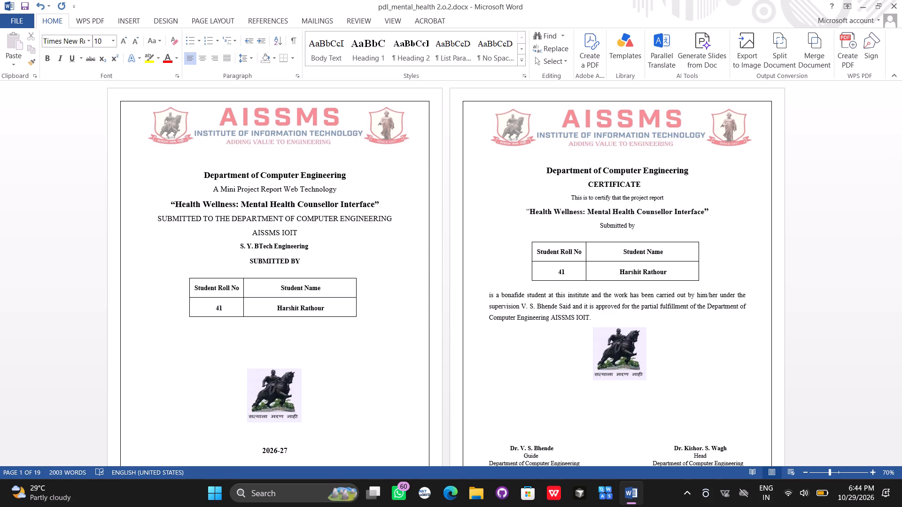
{"action": "left_click", "coordinate": [243, 244]}
{"action": "key", "text": "BackSpace"}
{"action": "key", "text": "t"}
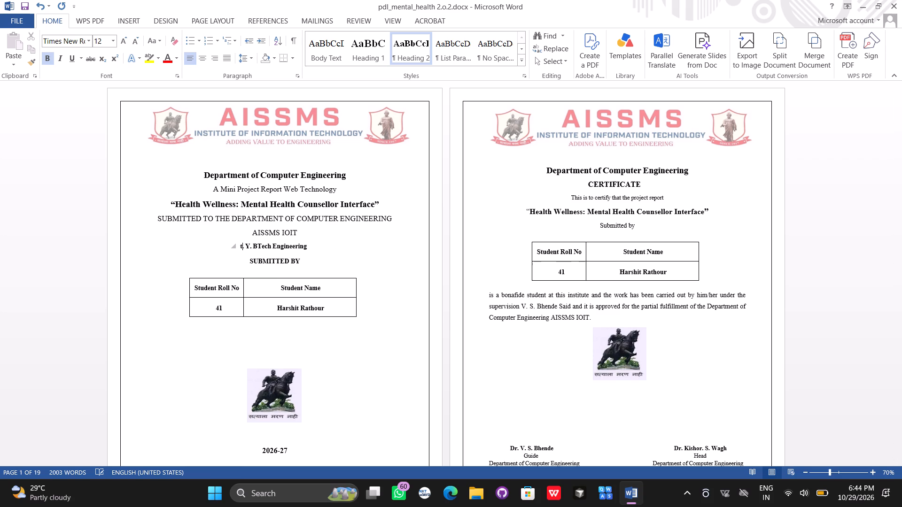
{"action": "key", "text": "BackSpace"}
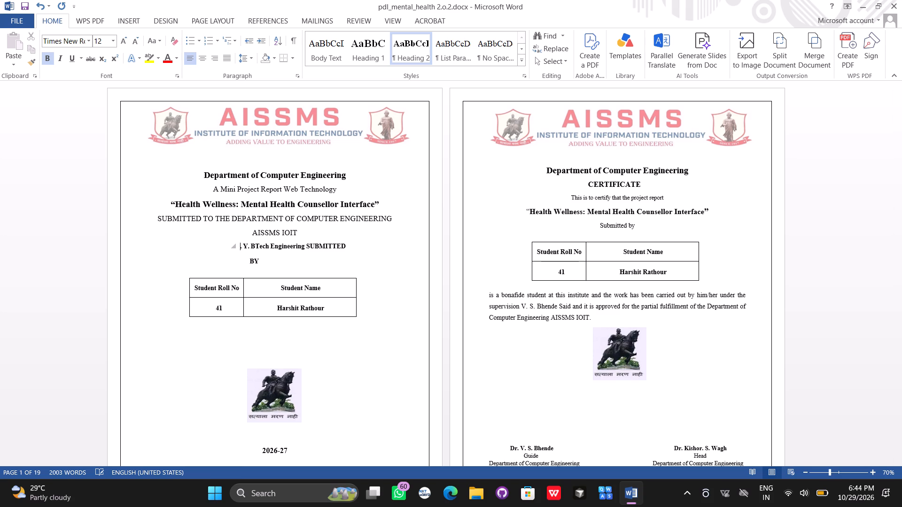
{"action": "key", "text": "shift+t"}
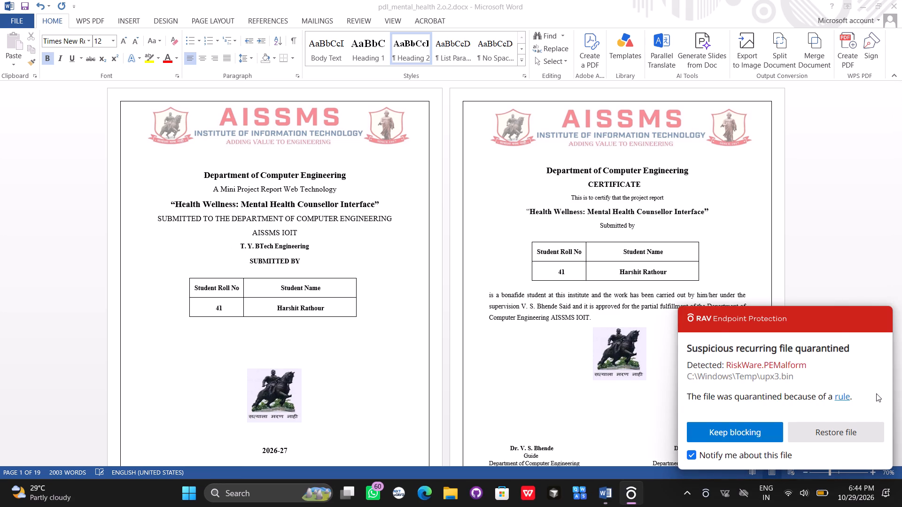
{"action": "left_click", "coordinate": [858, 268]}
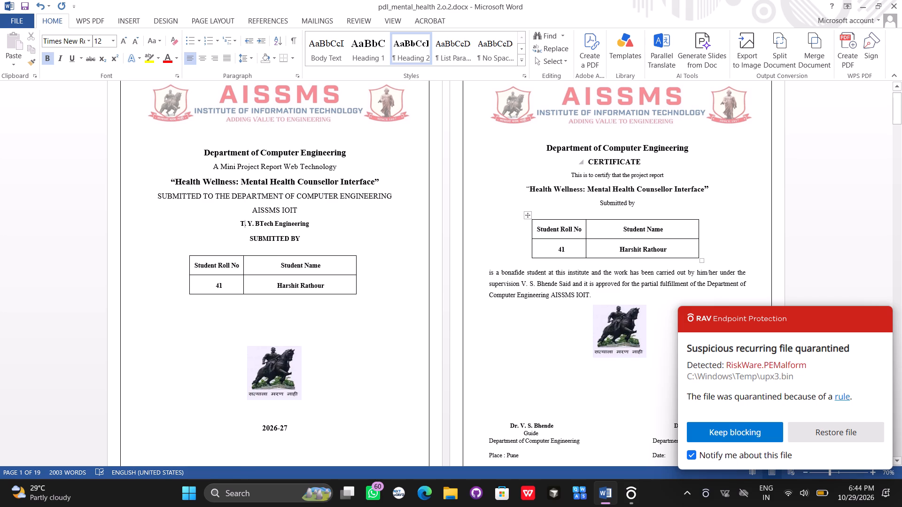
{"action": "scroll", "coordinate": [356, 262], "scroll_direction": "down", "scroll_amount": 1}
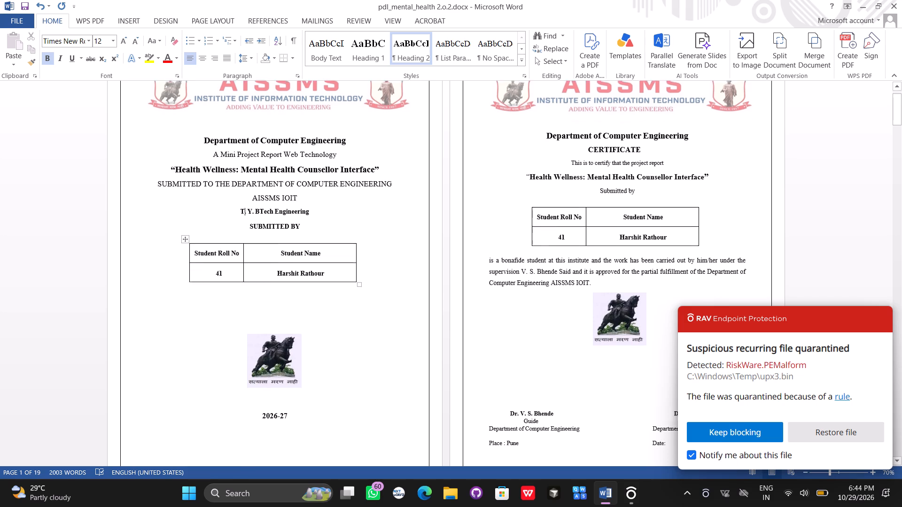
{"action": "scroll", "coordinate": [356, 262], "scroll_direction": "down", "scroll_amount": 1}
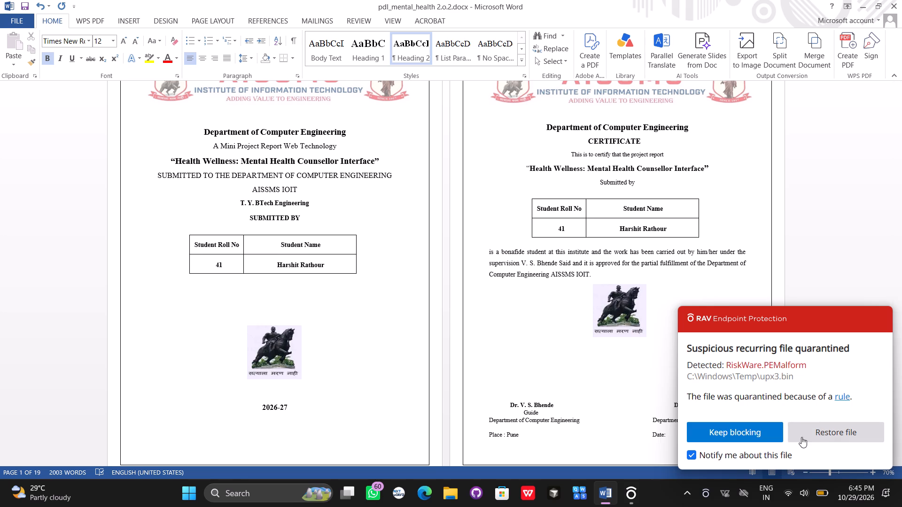
Dismiss the antivirus alert by choosing to keep blocking the quarantined file.
{"action": "left_click", "coordinate": [881, 319]}
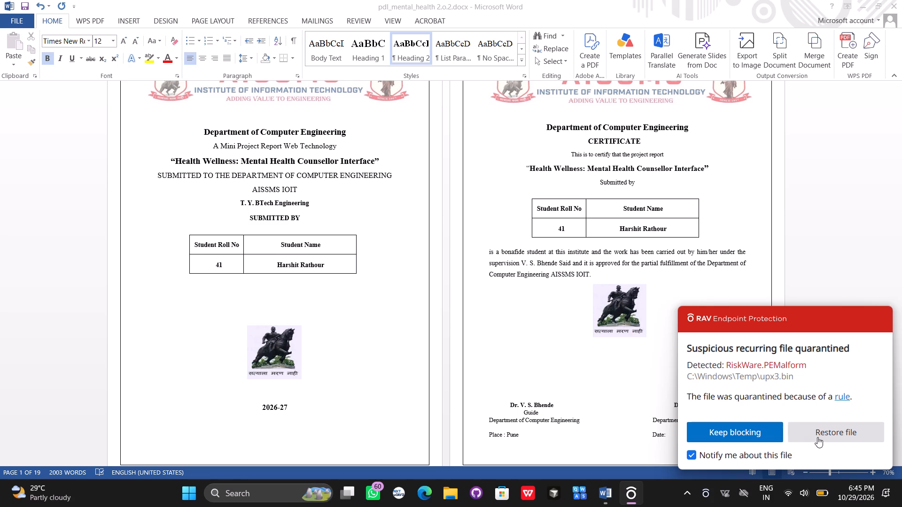
{"action": "left_click", "coordinate": [768, 438]}
{"action": "left_click", "coordinate": [768, 438]}
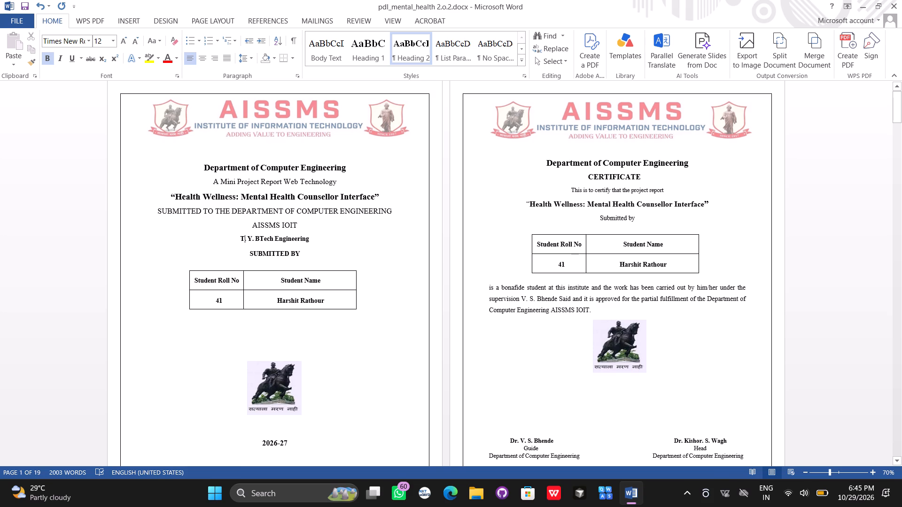
Replace the supervisor's name in the certificate paragraph with the new supervisor's name, prefixed with "Mr.".
{"action": "left_click_drag", "start_coordinate": [569, 299], "coordinate": [540, 301]}
{"action": "left_click_drag", "start_coordinate": [540, 301], "coordinate": [523, 300]}
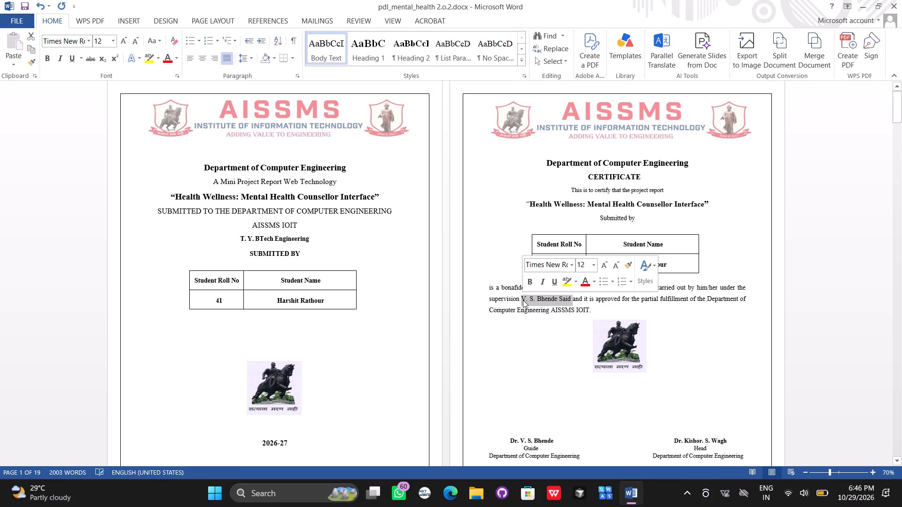
{"action": "key", "text": "shift+m"}
{"action": "key", "text": "r"}
{"action": "key", "text": "BackSpace"}
{"action": "key", "text": "Return"}
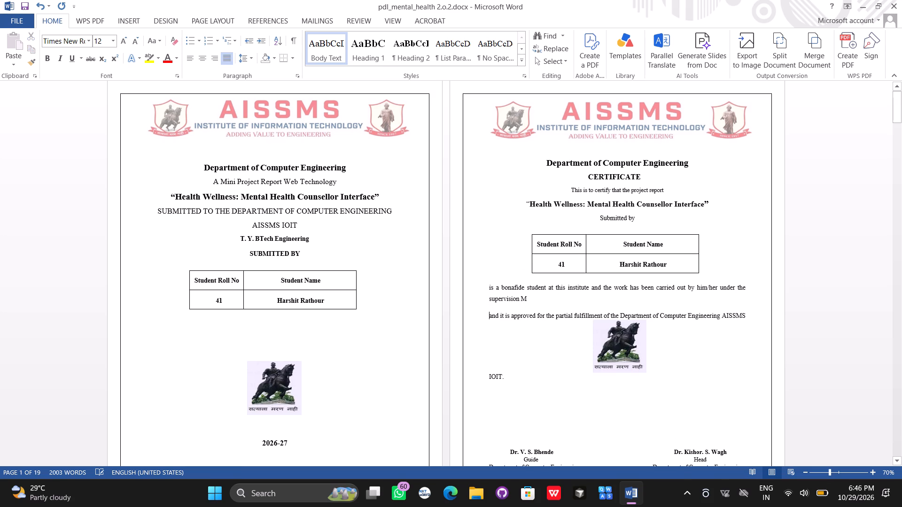
{"action": "key", "text": "ctrl+z"}
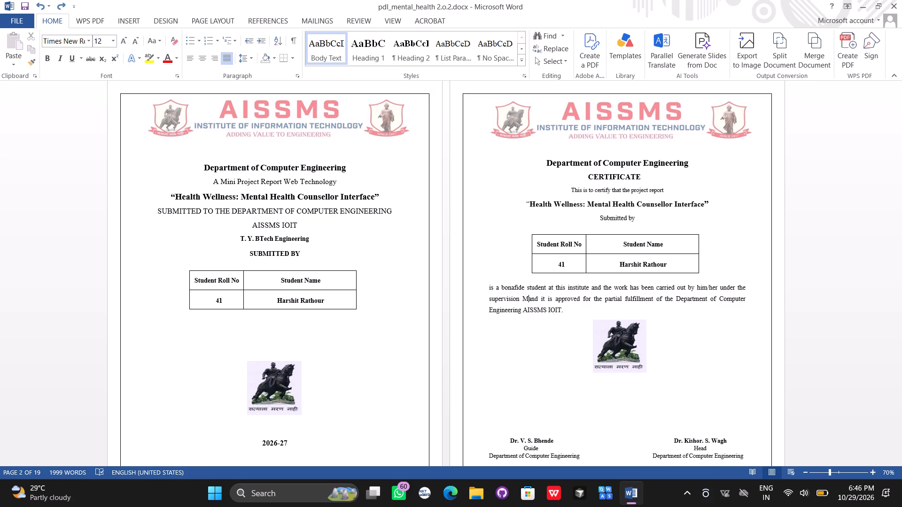
{"action": "key", "text": "r"}
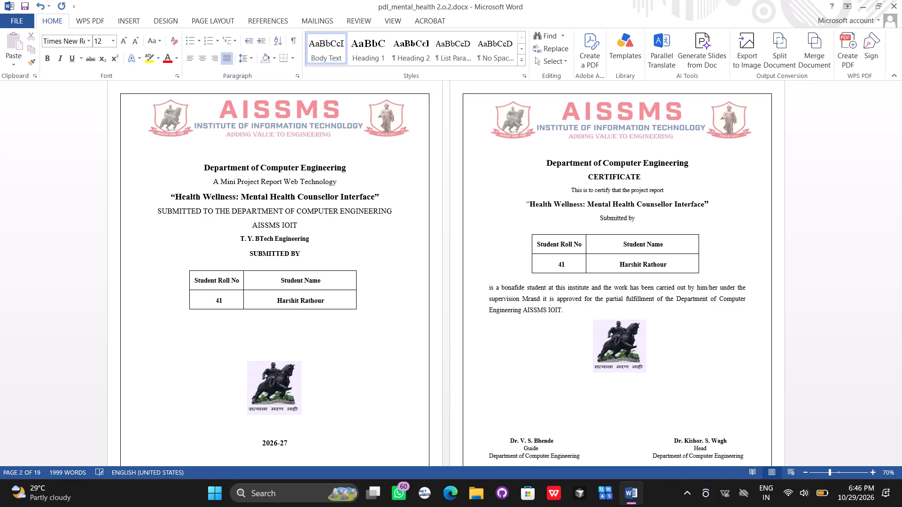
{"action": "key", "text": "period"}
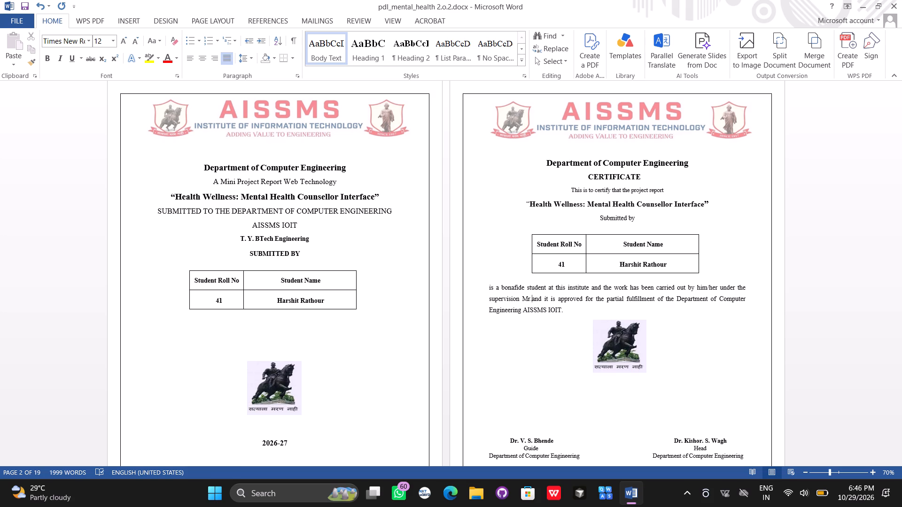
Enter the new supervisor's first name and surname after "Mr." in the certificate paragraph, spaced from the following "and".
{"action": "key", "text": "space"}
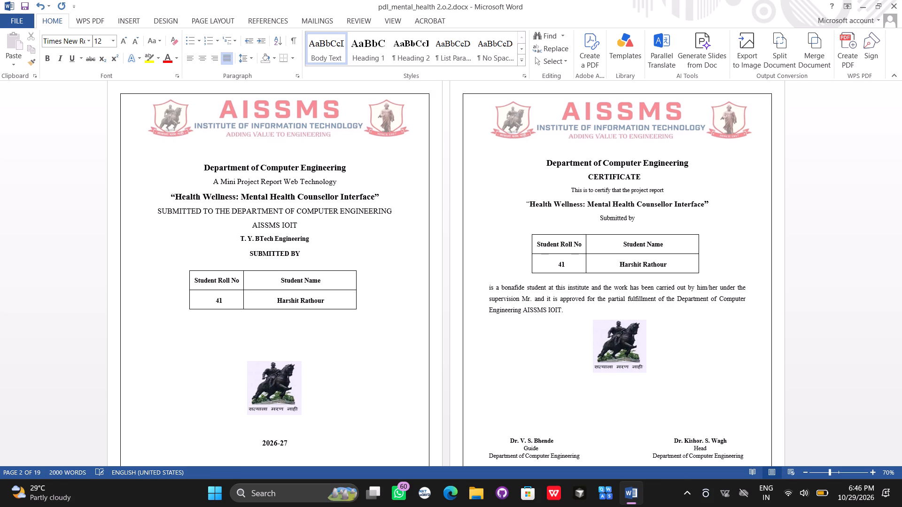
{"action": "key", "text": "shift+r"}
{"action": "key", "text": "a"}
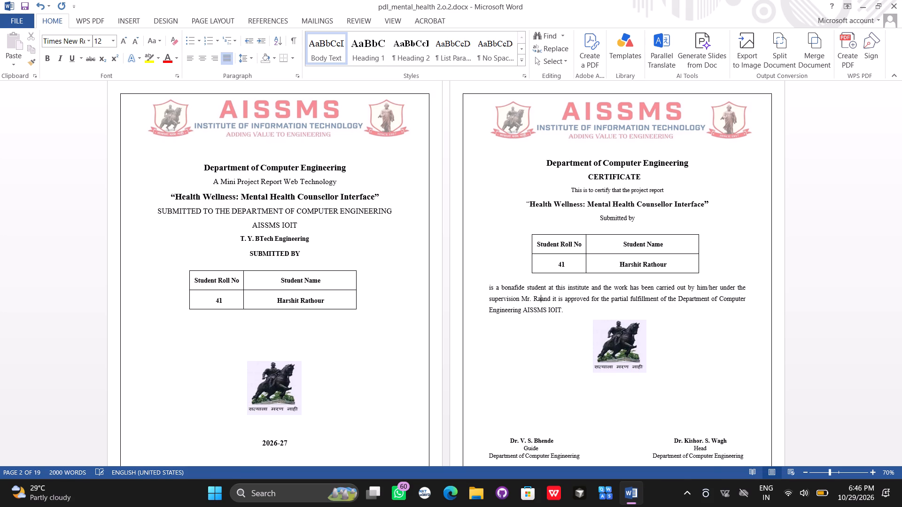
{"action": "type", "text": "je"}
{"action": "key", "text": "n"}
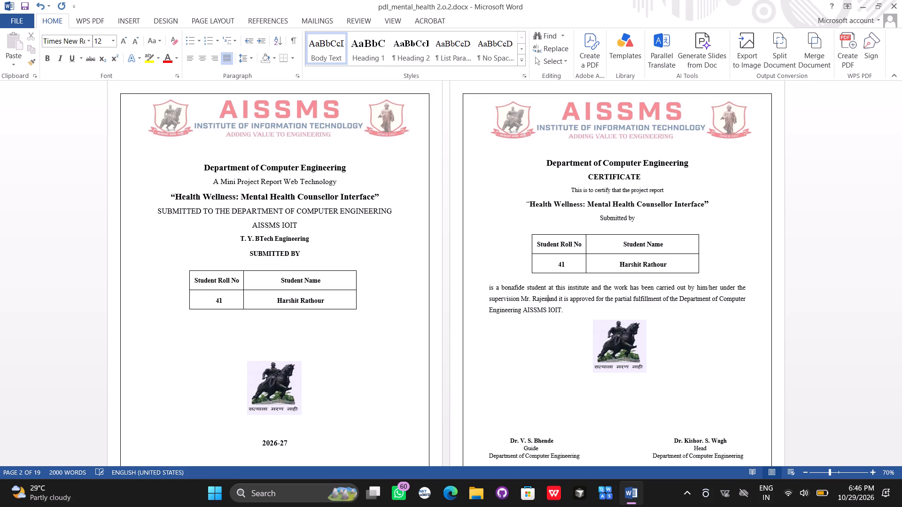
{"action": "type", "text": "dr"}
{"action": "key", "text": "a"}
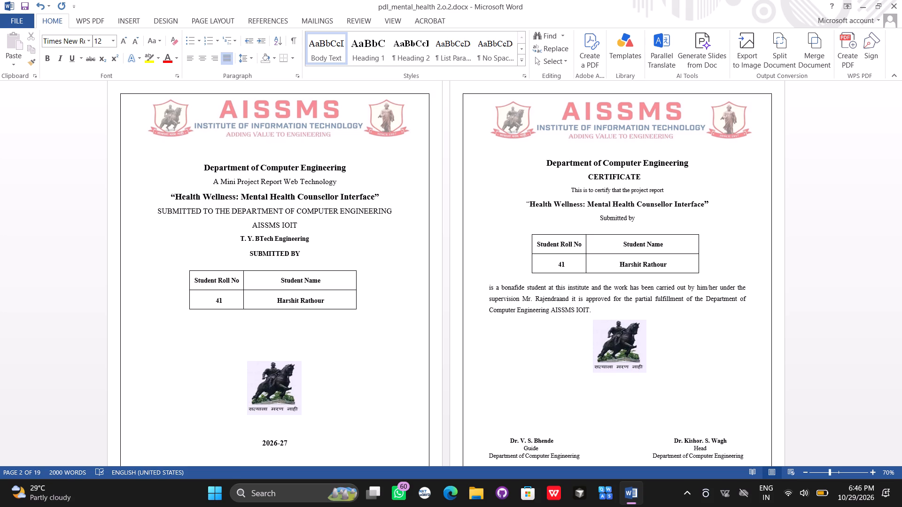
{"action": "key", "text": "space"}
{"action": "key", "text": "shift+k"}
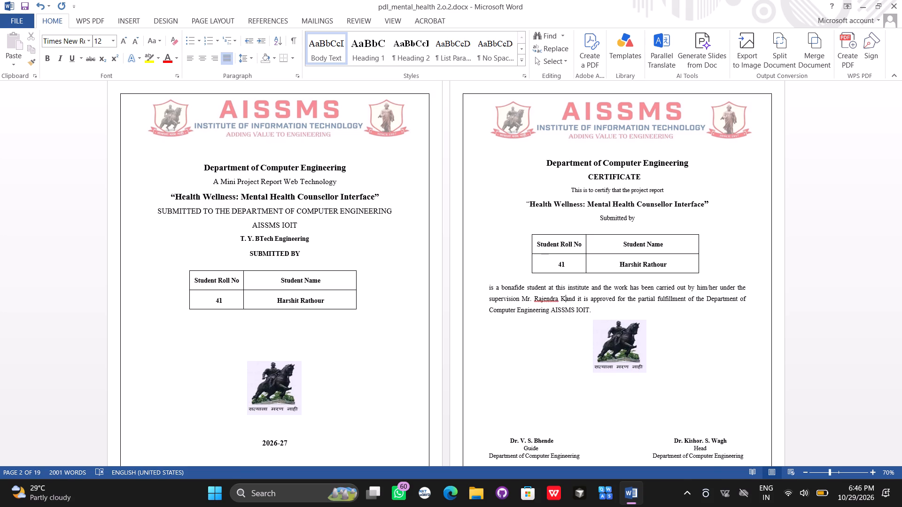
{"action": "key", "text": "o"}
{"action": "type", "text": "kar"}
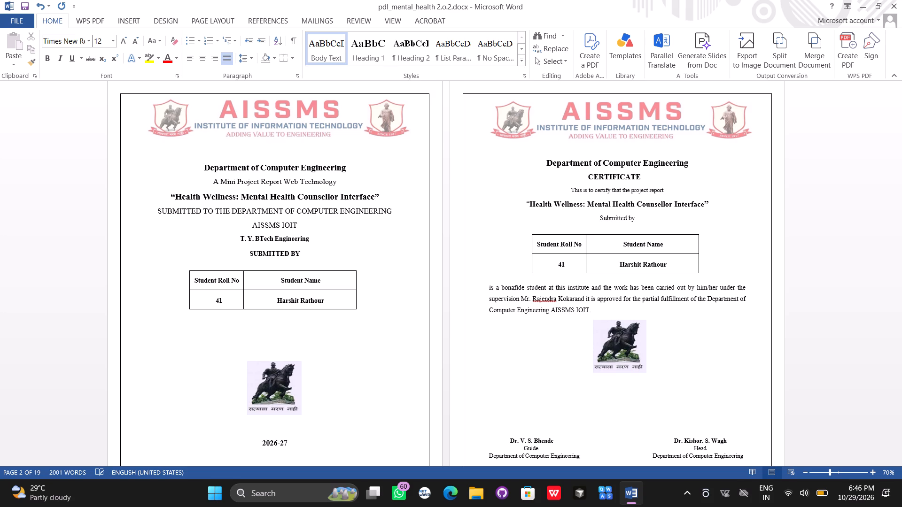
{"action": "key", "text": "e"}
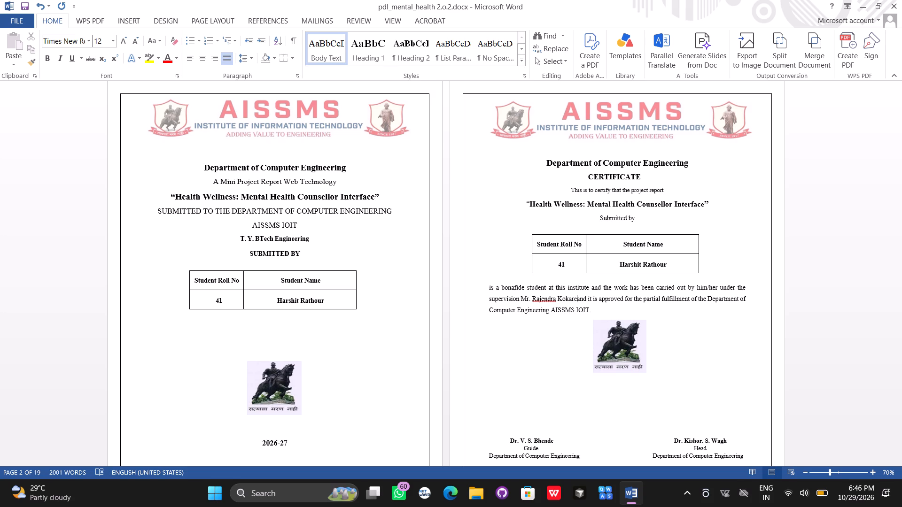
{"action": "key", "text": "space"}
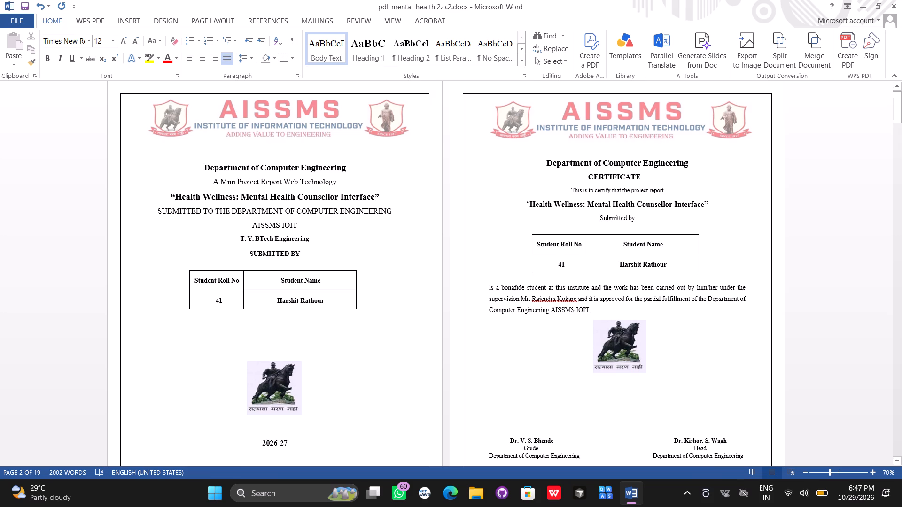
Insert four spaces before "Computer Engineering" at the start of the certificate paragraph's last line.
{"action": "left_click_drag", "start_coordinate": [488, 307], "coordinate": [616, 306]}
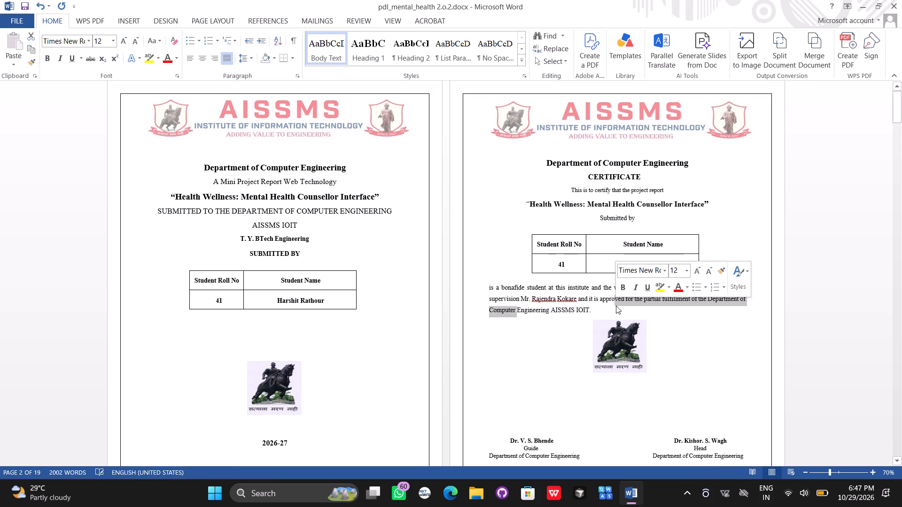
{"action": "left_click", "coordinate": [486, 310]}
{"action": "key", "text": "space"}
{"action": "key", "text": "space"}
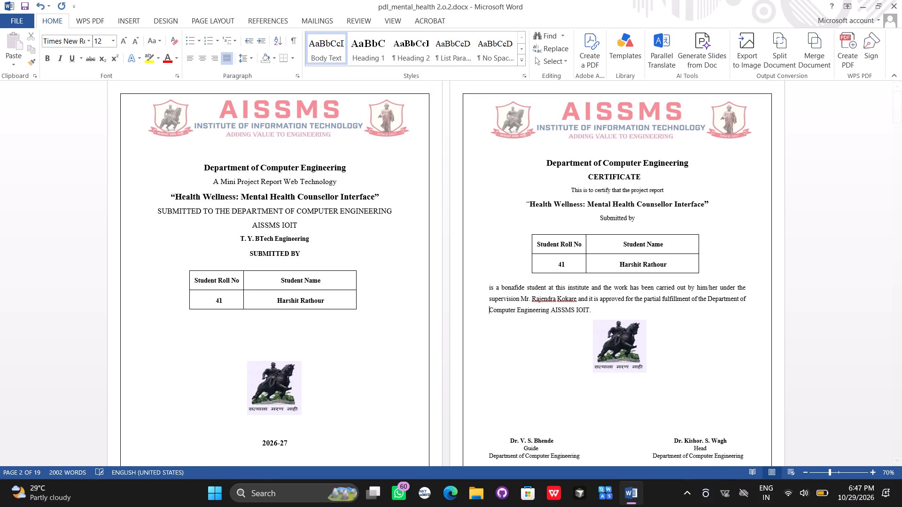
{"action": "key", "text": "space"}
{"action": "key", "text": "space"}
Centre-align the certificate paragraph that begins "is a bonafide student at this institute".
{"action": "left_click_drag", "start_coordinate": [597, 310], "coordinate": [470, 305]}
{"action": "left_click", "coordinate": [548, 339]}
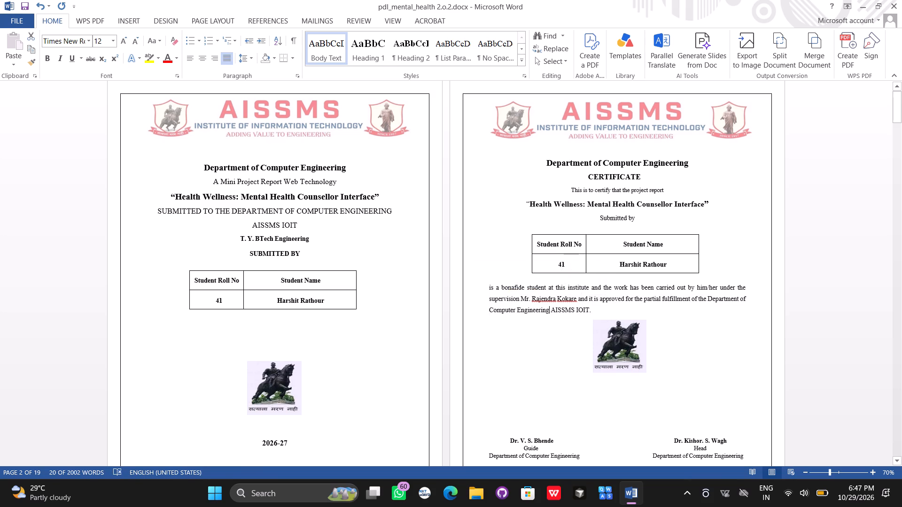
{"action": "left_click_drag", "start_coordinate": [593, 308], "coordinate": [481, 303]}
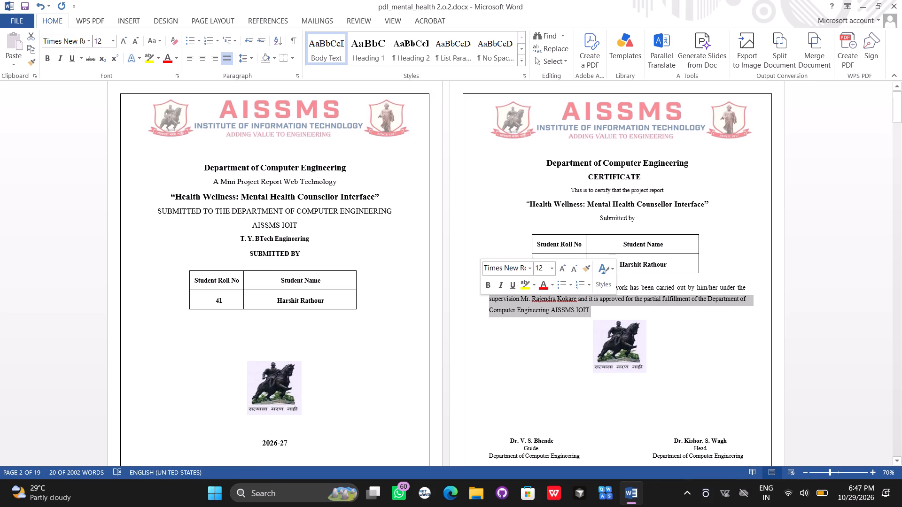
{"action": "left_click", "coordinate": [561, 362]}
{"action": "left_click_drag", "start_coordinate": [595, 308], "coordinate": [554, 313]}
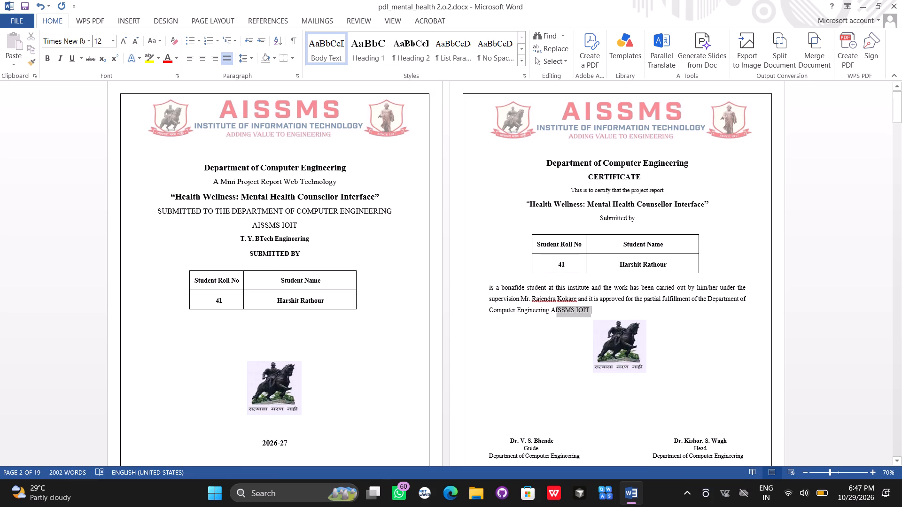
{"action": "left_click_drag", "start_coordinate": [554, 313], "coordinate": [496, 310]}
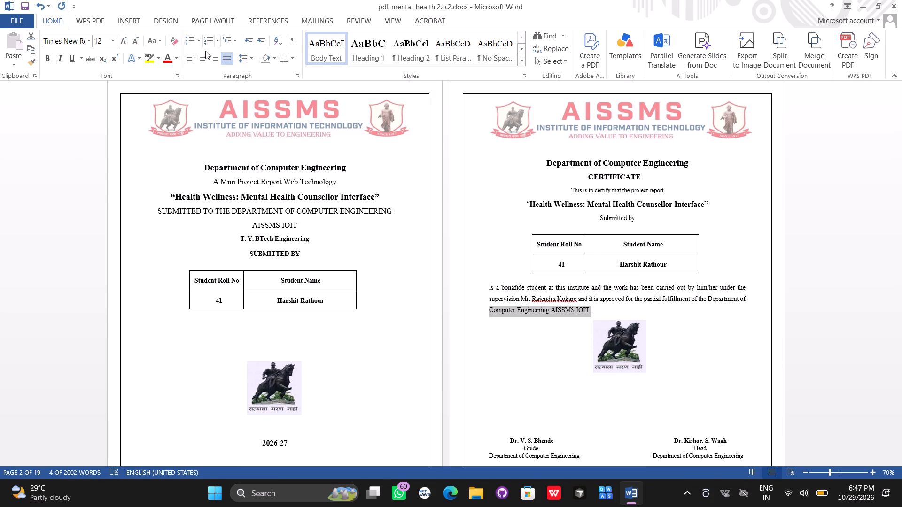
{"action": "left_click", "coordinate": [202, 61]}
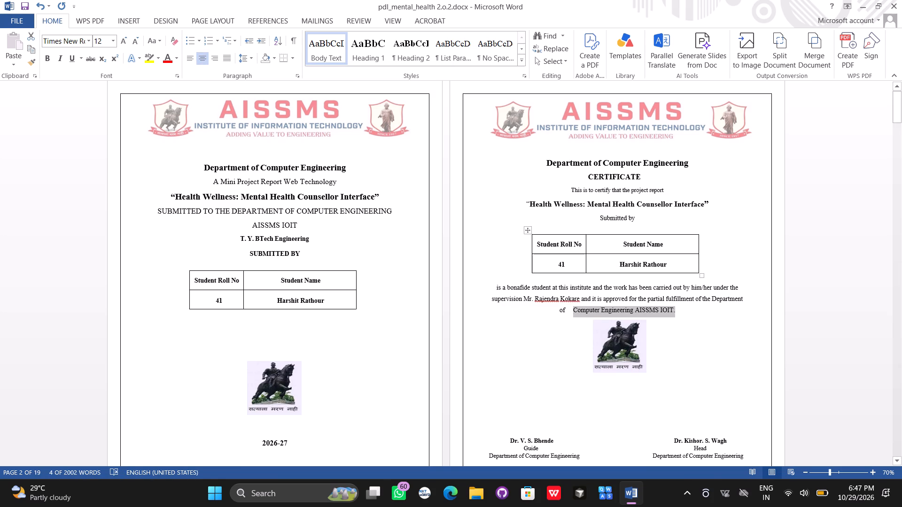
{"action": "left_click", "coordinate": [863, 325]}
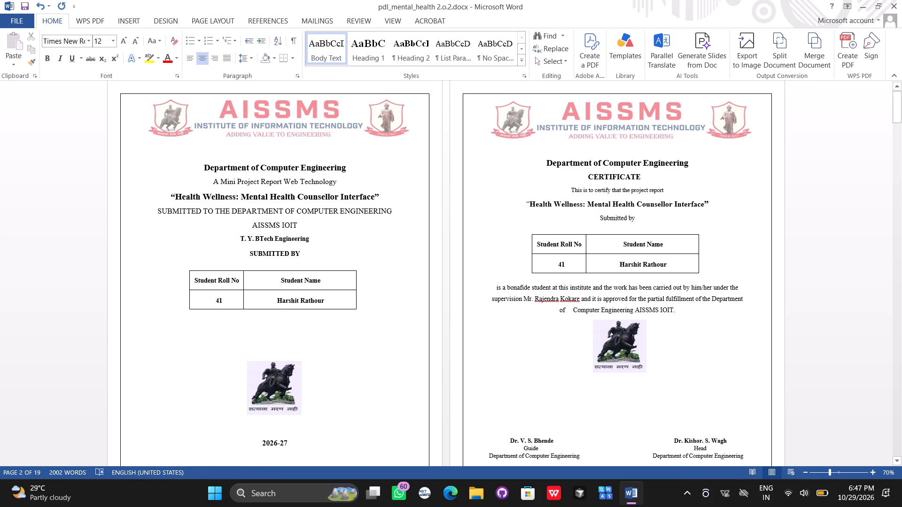
Replace the guide's name in the certificate page's signature block with the supervisor's name copied from the certificate paragraph, including "Mr.".
{"action": "scroll", "coordinate": [647, 335], "scroll_direction": "down", "scroll_amount": 2}
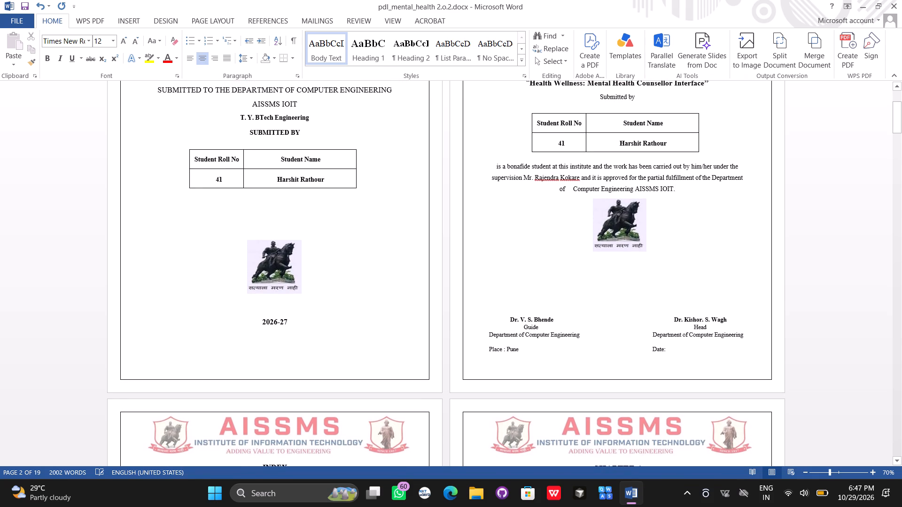
{"action": "left_click_drag", "start_coordinate": [554, 319], "coordinate": [511, 319]}
{"action": "left_click_drag", "start_coordinate": [511, 319], "coordinate": [510, 319]}
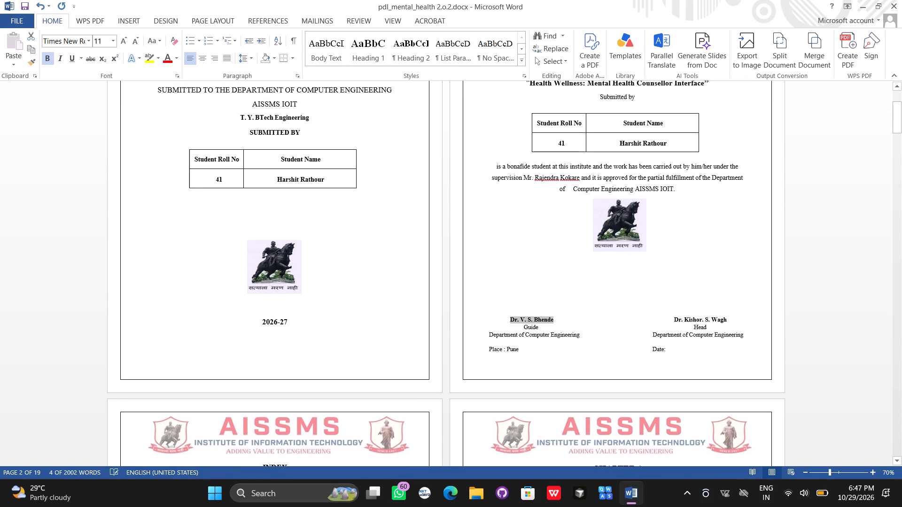
{"action": "left_click_drag", "start_coordinate": [578, 178], "coordinate": [526, 178]}
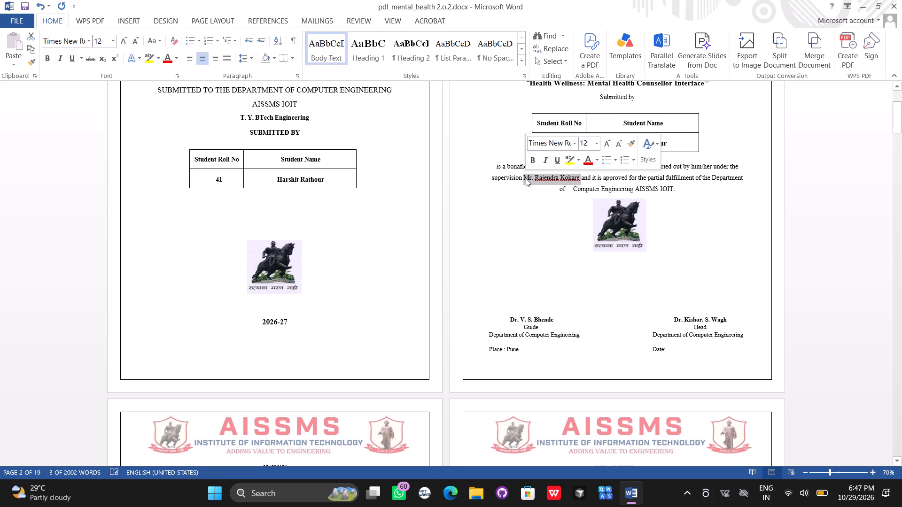
{"action": "key", "text": "ctrl+c"}
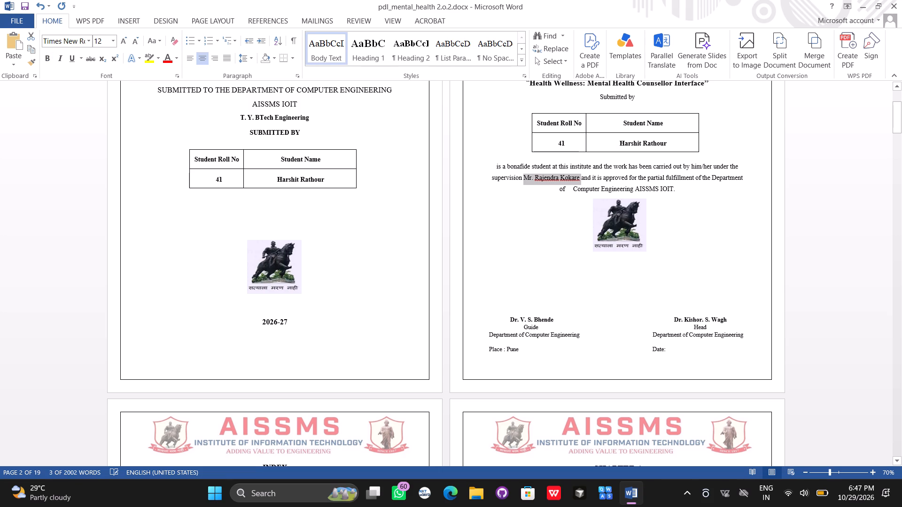
{"action": "left_click_drag", "start_coordinate": [553, 318], "coordinate": [506, 318]}
{"action": "left_click", "coordinate": [558, 320]}
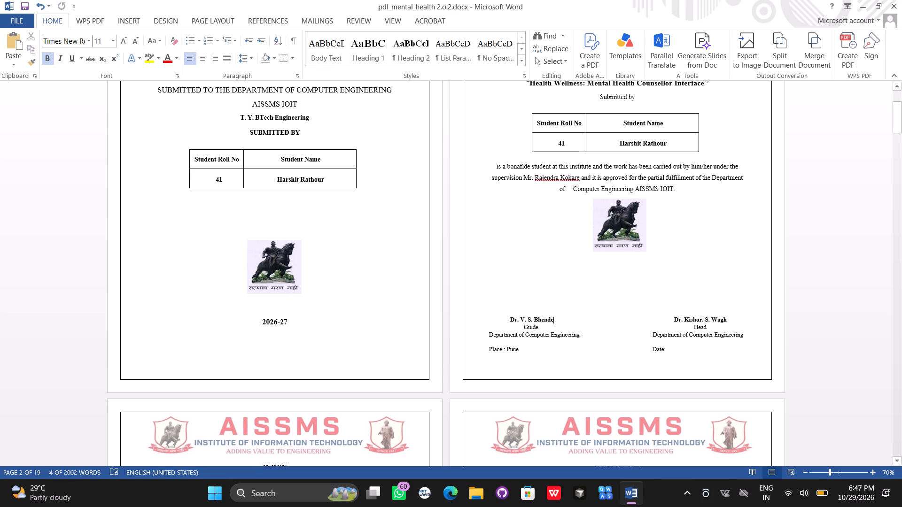
{"action": "left_click_drag", "start_coordinate": [558, 320], "coordinate": [513, 321]}
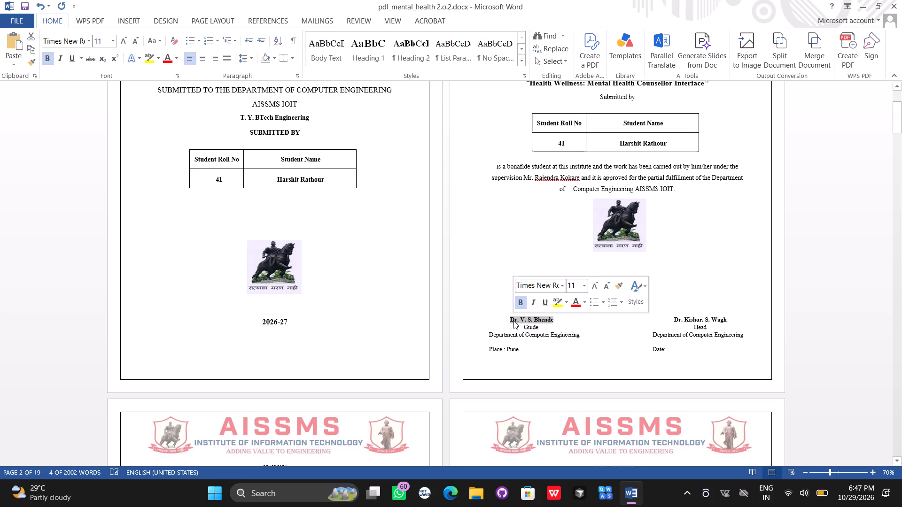
{"action": "key", "text": "ctrl+v"}
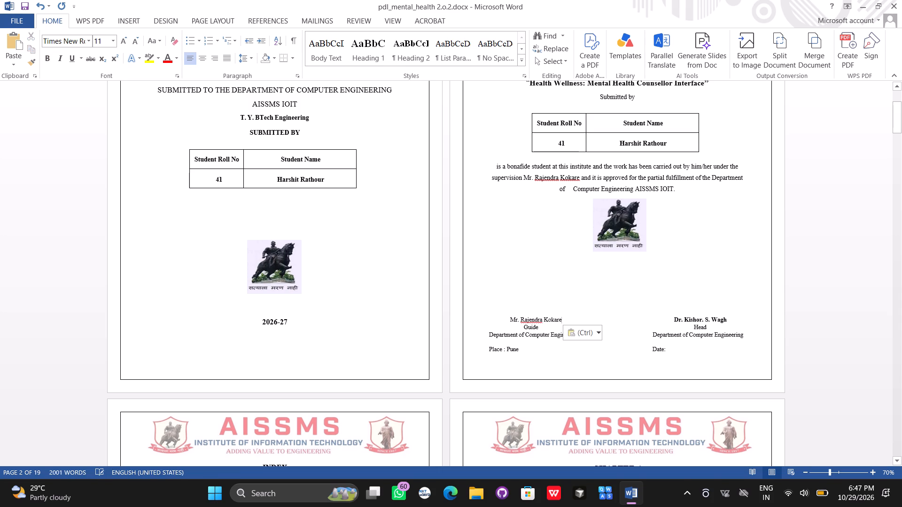
Make the guide's name in the certificate page's signature block bold and set its font size to 12.
{"action": "left_click_drag", "start_coordinate": [561, 319], "coordinate": [508, 318]}
{"action": "left_click_drag", "start_coordinate": [563, 320], "coordinate": [512, 322]}
{"action": "left_click", "coordinate": [519, 305]}
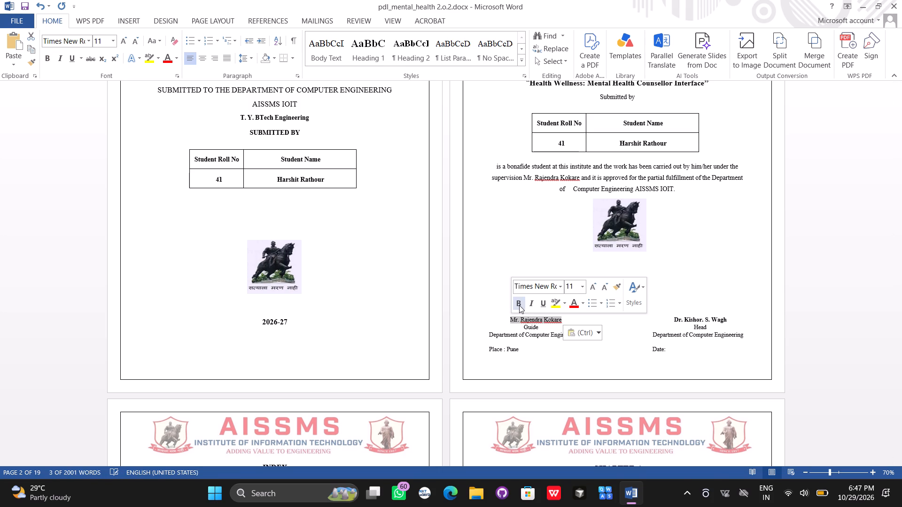
{"action": "left_click", "coordinate": [582, 292]}
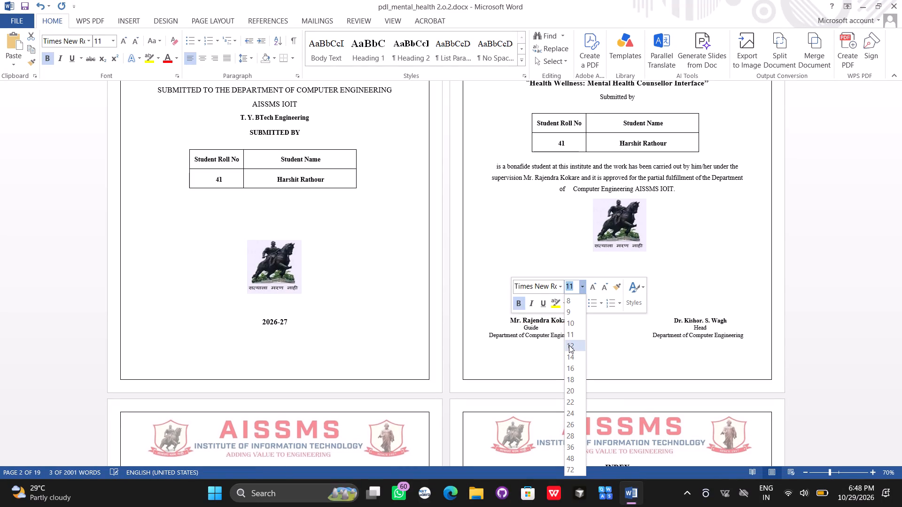
{"action": "left_click", "coordinate": [569, 345]}
{"action": "left_click", "coordinate": [870, 317]}
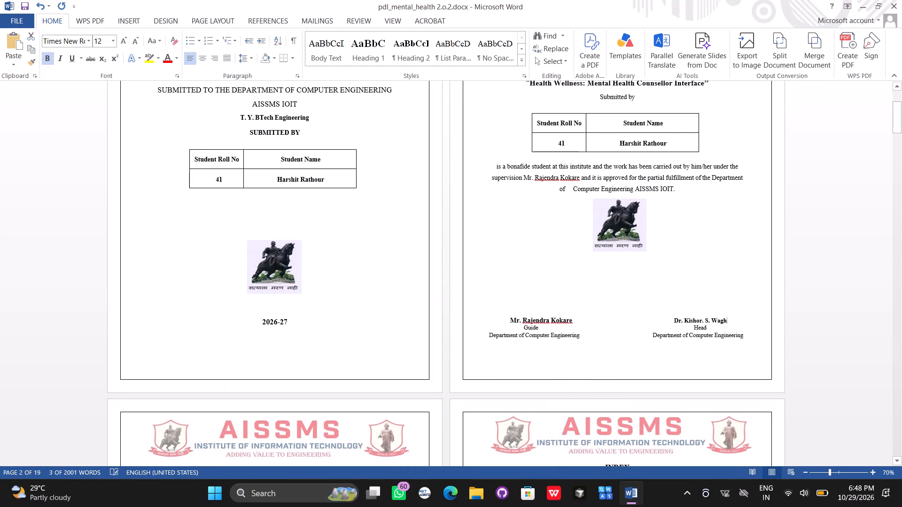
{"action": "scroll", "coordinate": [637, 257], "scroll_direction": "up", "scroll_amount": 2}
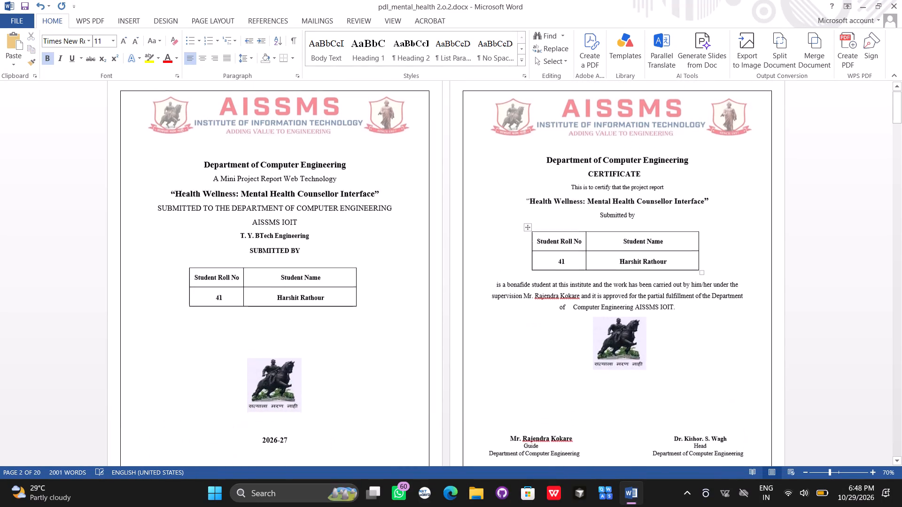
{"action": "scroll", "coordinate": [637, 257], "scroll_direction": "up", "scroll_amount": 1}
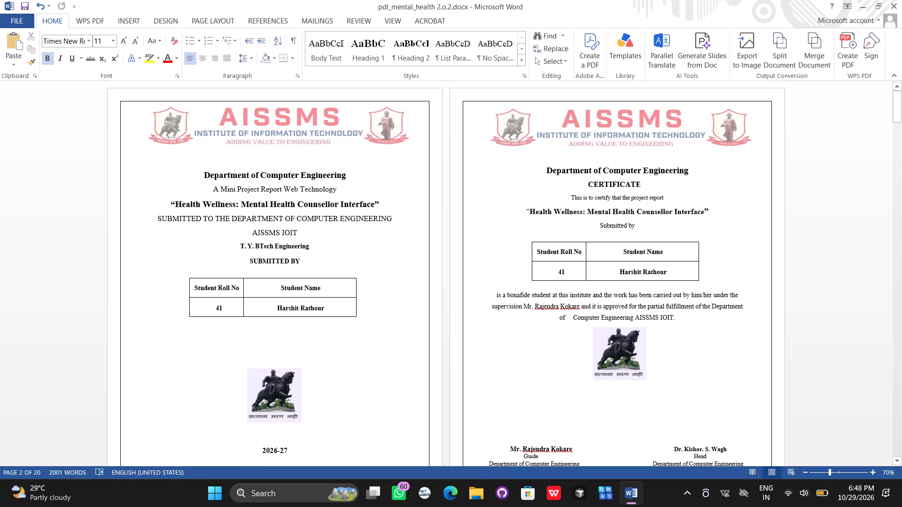
Remove one blank line above the certificate's guide and head signature block to pull the place and date line back onto that page.
{"action": "scroll", "coordinate": [677, 291], "scroll_direction": "down", "scroll_amount": 1}
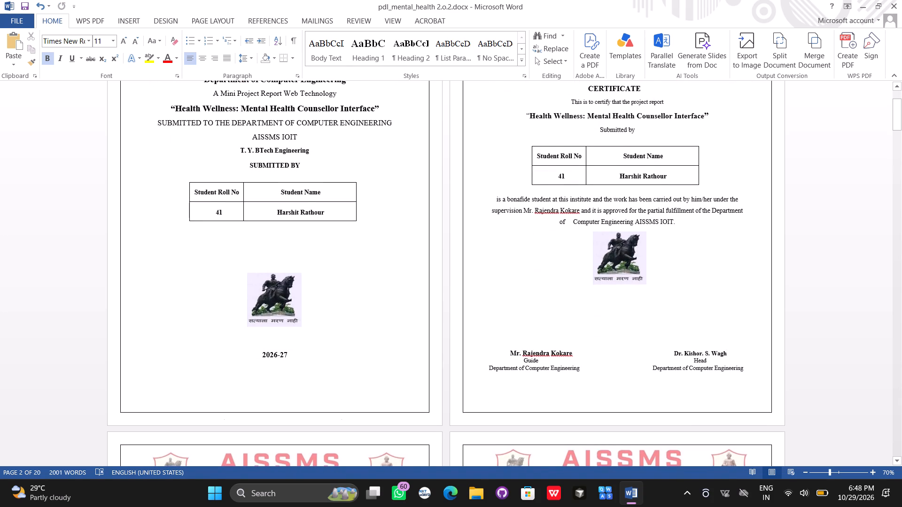
{"action": "scroll", "coordinate": [677, 291], "scroll_direction": "down", "scroll_amount": 1}
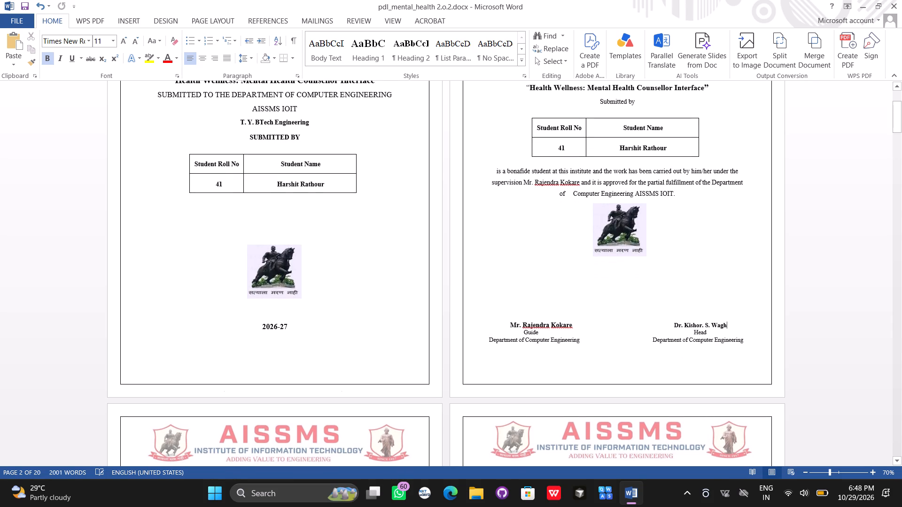
{"action": "scroll", "coordinate": [677, 291], "scroll_direction": "down", "scroll_amount": 1}
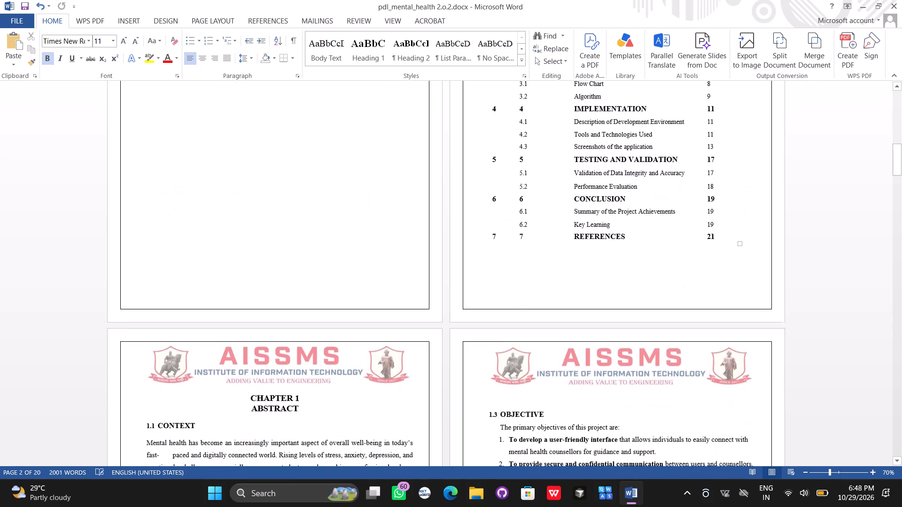
{"action": "scroll", "coordinate": [677, 291], "scroll_direction": "down", "scroll_amount": 1}
{"action": "scroll", "coordinate": [677, 291], "scroll_direction": "up", "scroll_amount": 2}
{"action": "scroll", "coordinate": [546, 250], "scroll_direction": "up", "scroll_amount": 2}
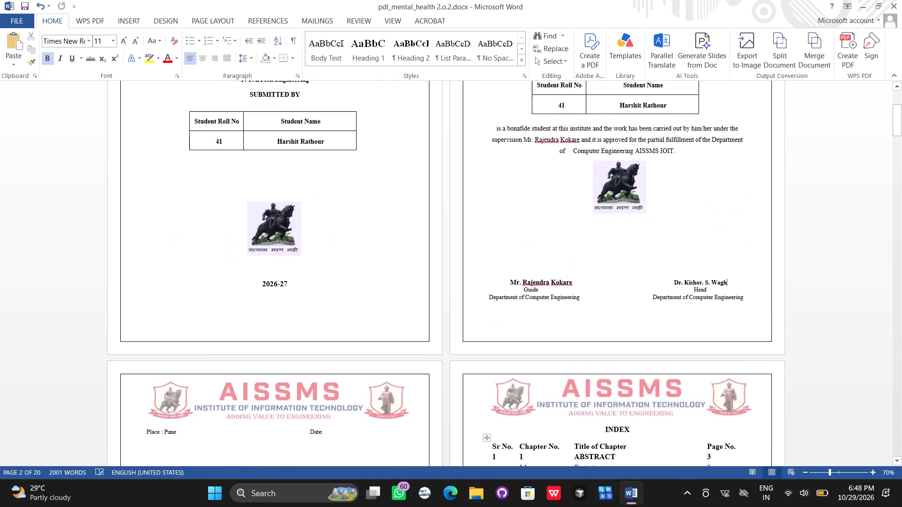
{"action": "left_click", "coordinate": [513, 259]}
{"action": "key", "text": "Return"}
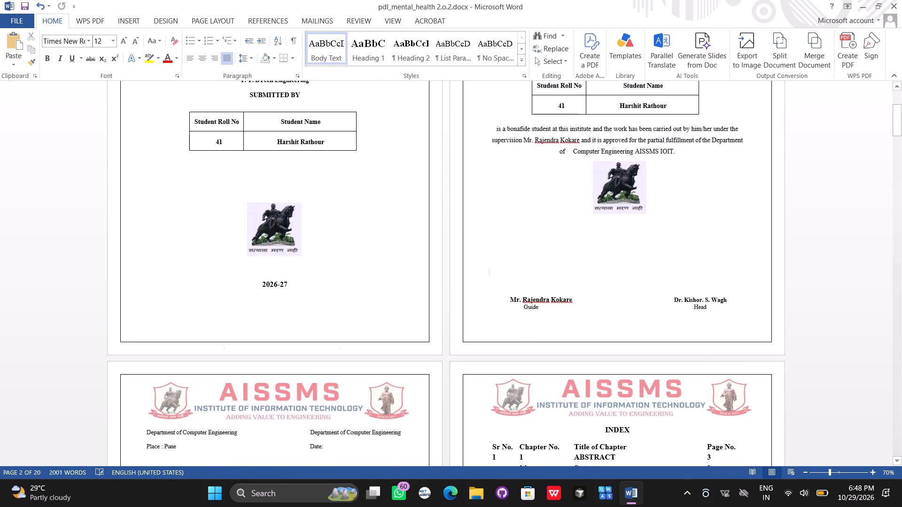
{"action": "key", "text": "BackSpace"}
{"action": "key", "text": "BackSpace"}
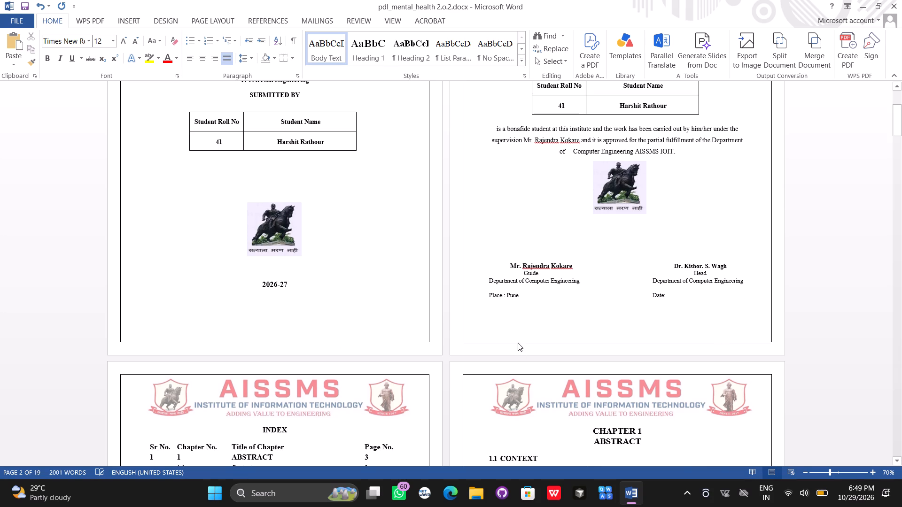
Review the report's pages from the index through the conclusion chapter, checking the page layout.
{"action": "scroll", "coordinate": [518, 343], "scroll_direction": "down", "scroll_amount": 2}
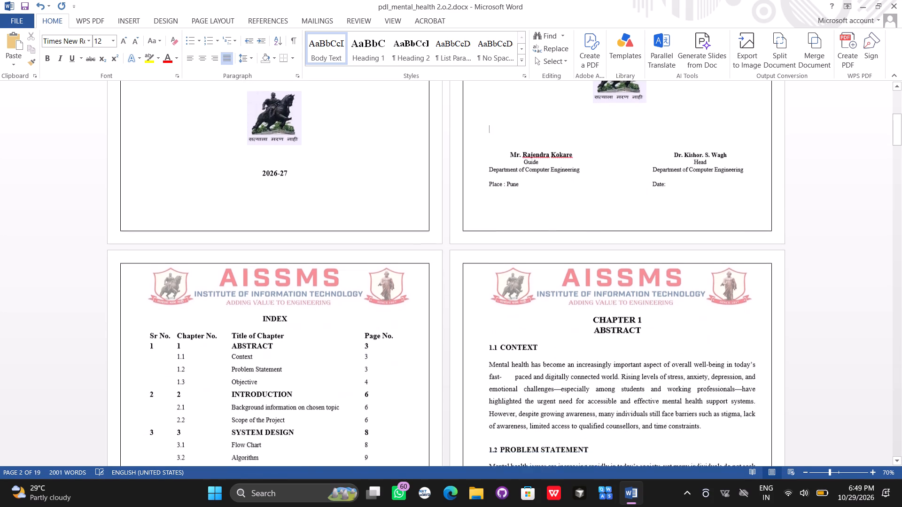
{"action": "scroll", "coordinate": [518, 343], "scroll_direction": "down", "scroll_amount": 17}
{"action": "scroll", "coordinate": [518, 343], "scroll_direction": "up", "scroll_amount": 1}
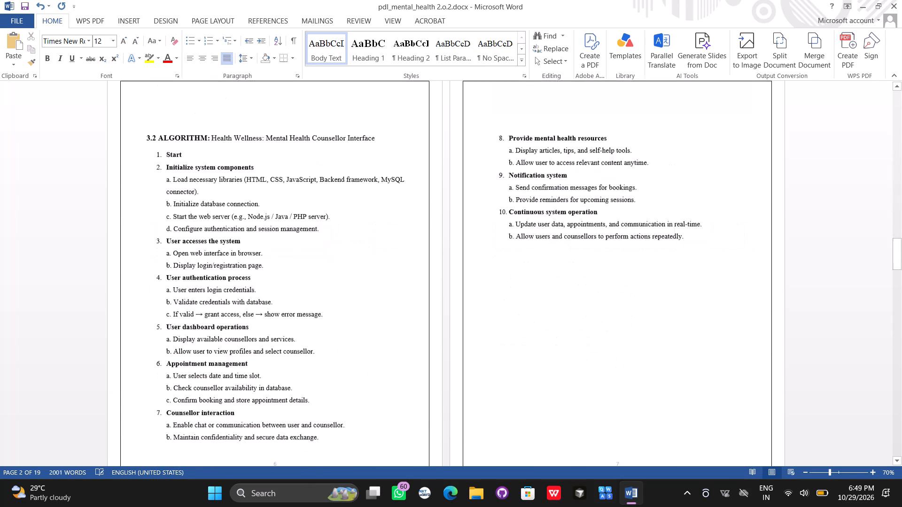
{"action": "scroll", "coordinate": [518, 343], "scroll_direction": "up", "scroll_amount": 1}
{"action": "scroll", "coordinate": [518, 343], "scroll_direction": "down", "scroll_amount": 2}
{"action": "scroll", "coordinate": [518, 343], "scroll_direction": "up", "scroll_amount": 1}
{"action": "scroll", "coordinate": [518, 343], "scroll_direction": "down", "scroll_amount": 6}
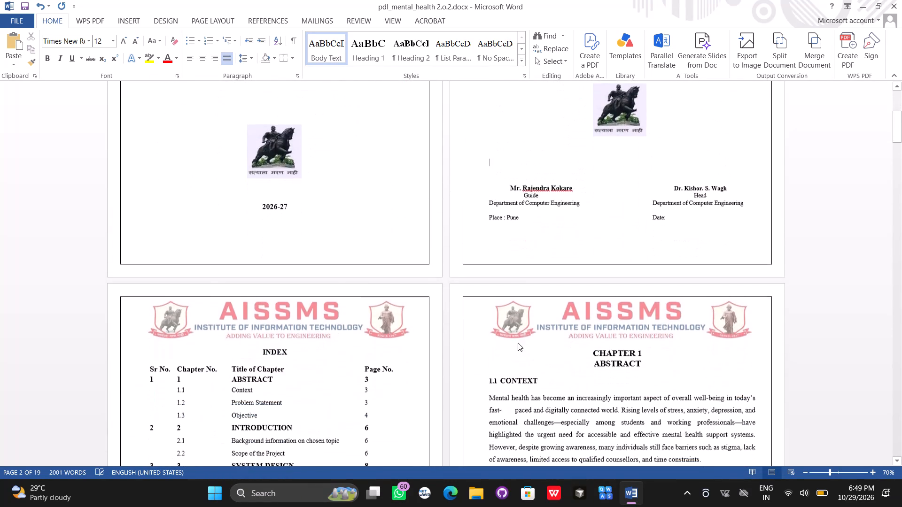
{"action": "scroll", "coordinate": [518, 343], "scroll_direction": "down", "scroll_amount": 5}
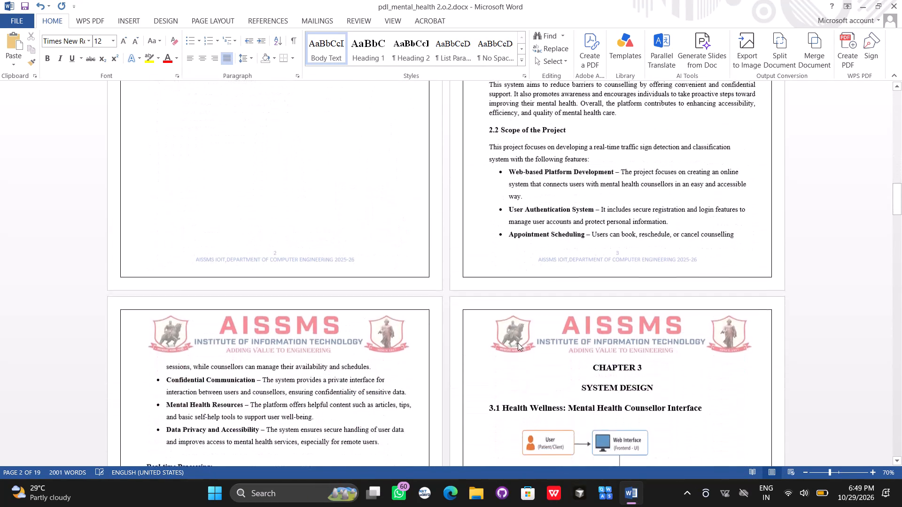
{"action": "scroll", "coordinate": [518, 343], "scroll_direction": "down", "scroll_amount": 6}
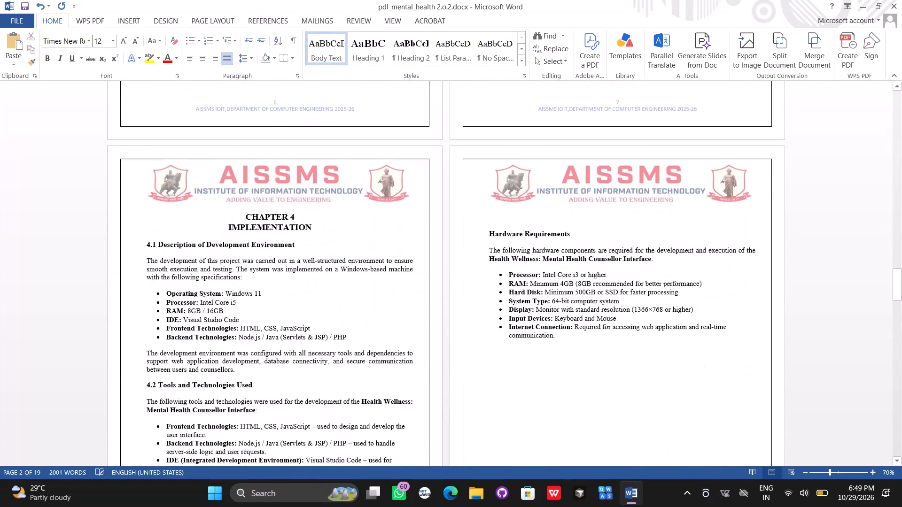
{"action": "scroll", "coordinate": [518, 343], "scroll_direction": "down", "scroll_amount": 1}
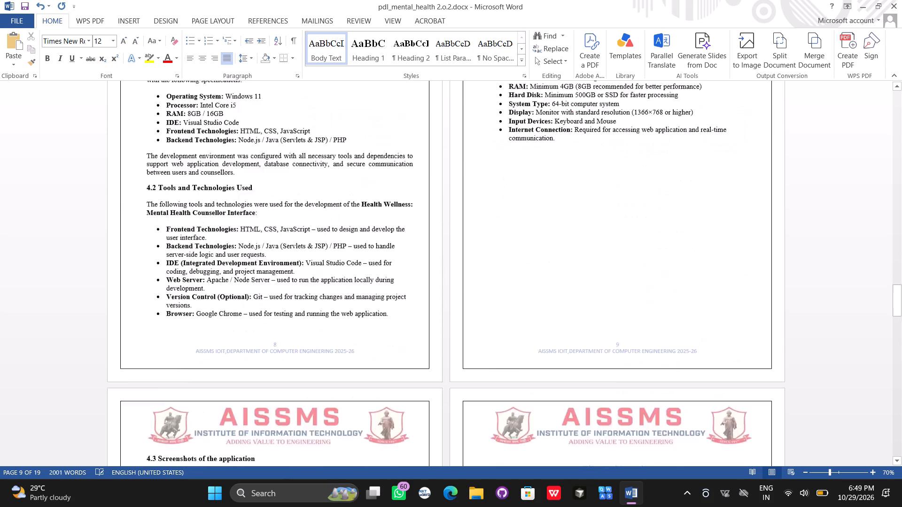
{"action": "scroll", "coordinate": [518, 343], "scroll_direction": "down", "scroll_amount": 9}
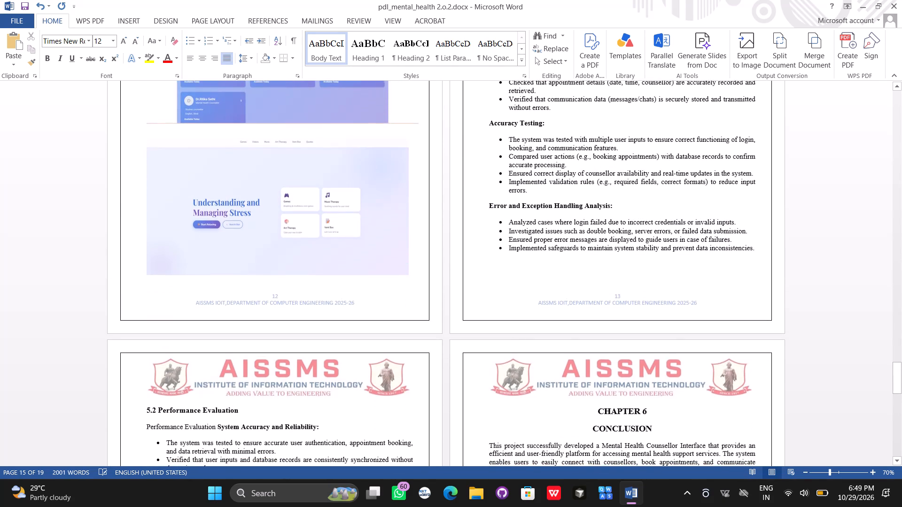
{"action": "scroll", "coordinate": [518, 343], "scroll_direction": "down", "scroll_amount": 7}
{"action": "scroll", "coordinate": [518, 343], "scroll_direction": "up", "scroll_amount": 20}
{"action": "scroll", "coordinate": [518, 343], "scroll_direction": "up", "scroll_amount": 20}
{"action": "scroll", "coordinate": [518, 343], "scroll_direction": "up", "scroll_amount": 4}
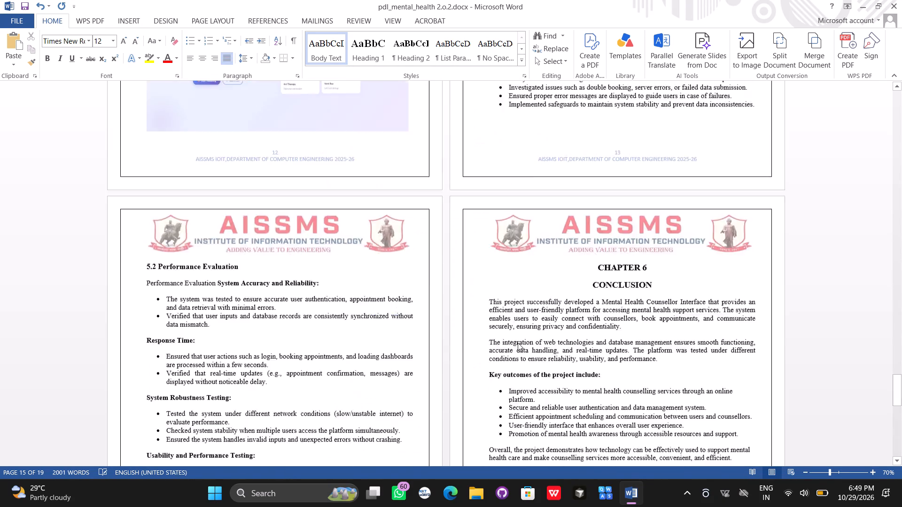
{"action": "scroll", "coordinate": [518, 343], "scroll_direction": "up", "scroll_amount": 20}
{"action": "scroll", "coordinate": [518, 343], "scroll_direction": "up", "scroll_amount": 20}
{"action": "scroll", "coordinate": [518, 343], "scroll_direction": "up", "scroll_amount": 20}
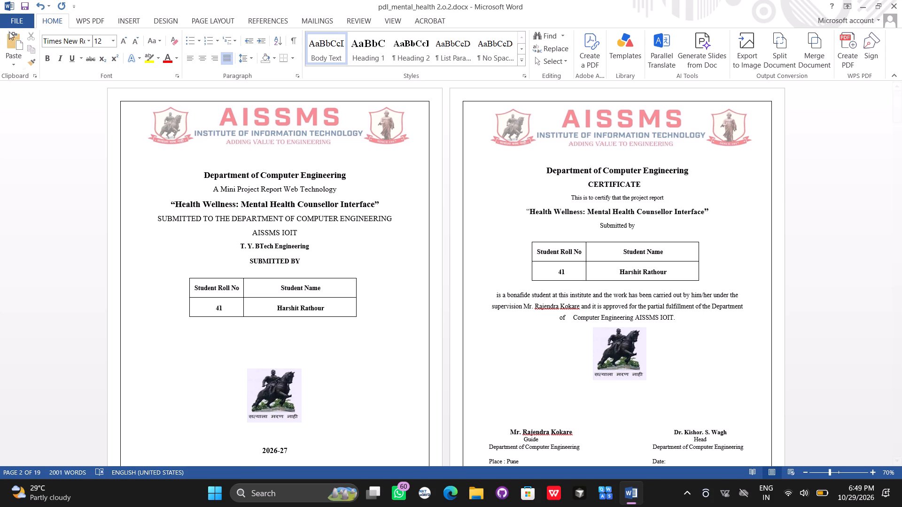
Export the report as a PDF named "pdl_mental_health 2.o.2.pdf" in the Desktop folder, using standard optimization.
{"action": "left_click", "coordinate": [19, 15]}
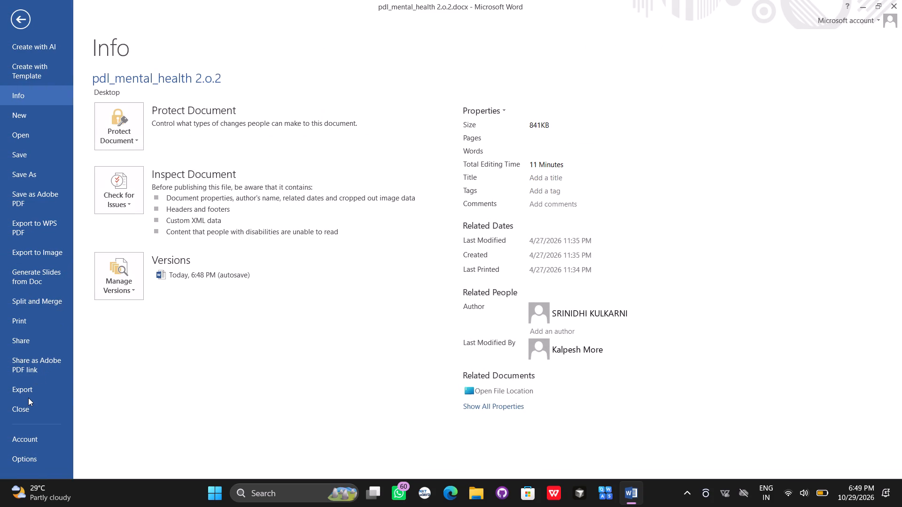
{"action": "left_click", "coordinate": [28, 398]}
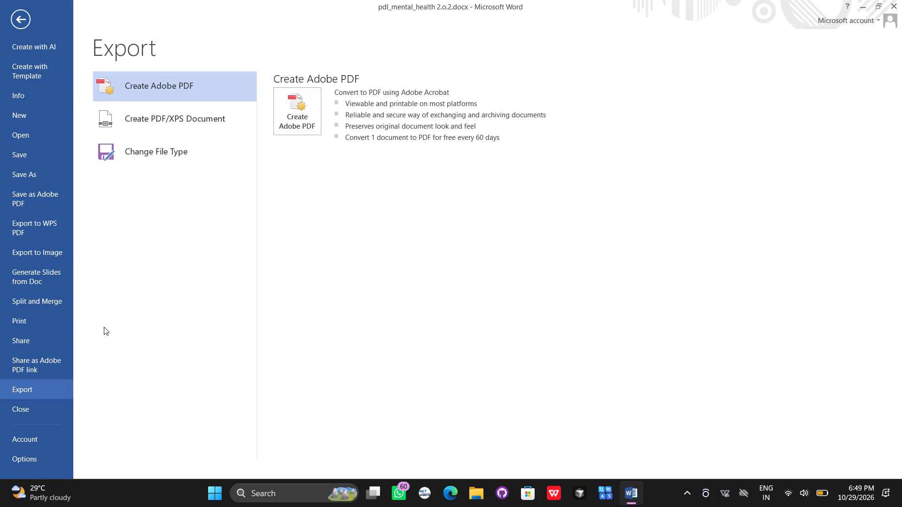
{"action": "left_click", "coordinate": [165, 131]}
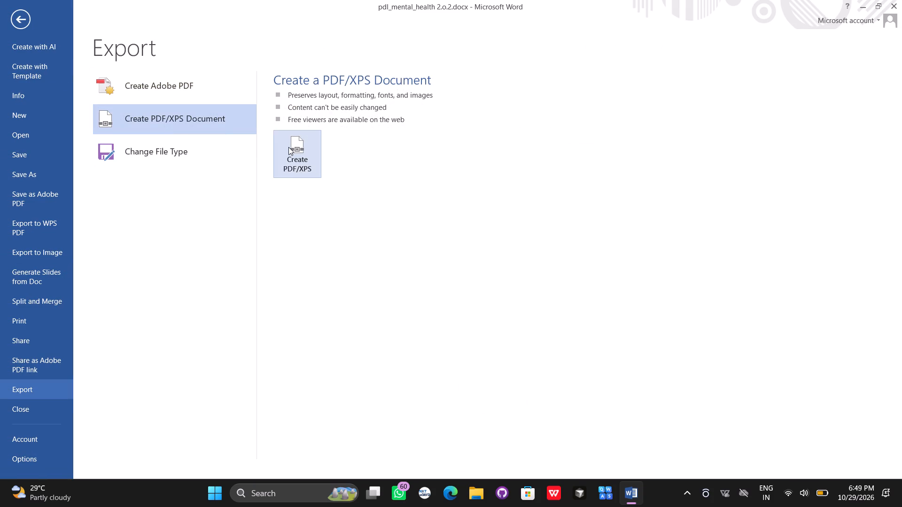
{"action": "left_click", "coordinate": [288, 147]}
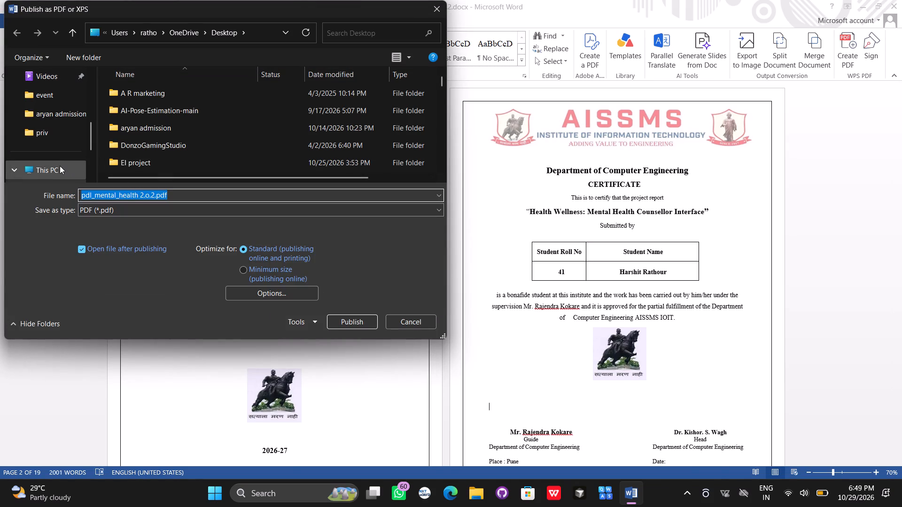
{"action": "left_click", "coordinate": [60, 166]}
{"action": "scroll", "coordinate": [60, 95], "scroll_direction": "up", "scroll_amount": 4}
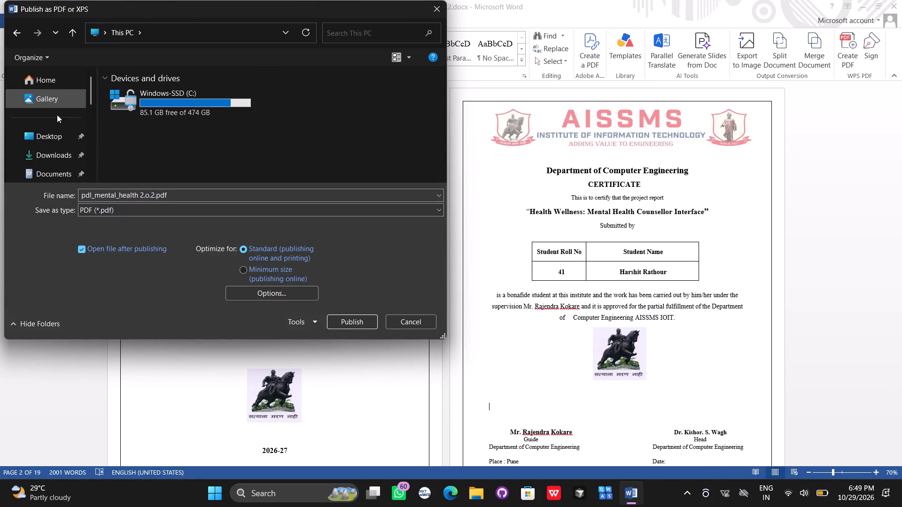
{"action": "left_click", "coordinate": [55, 129]}
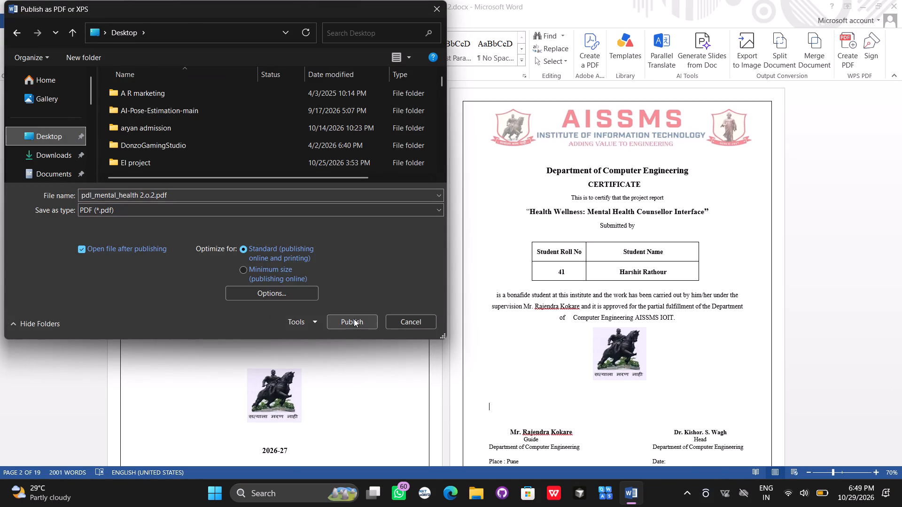
{"action": "left_click", "coordinate": [354, 319]}
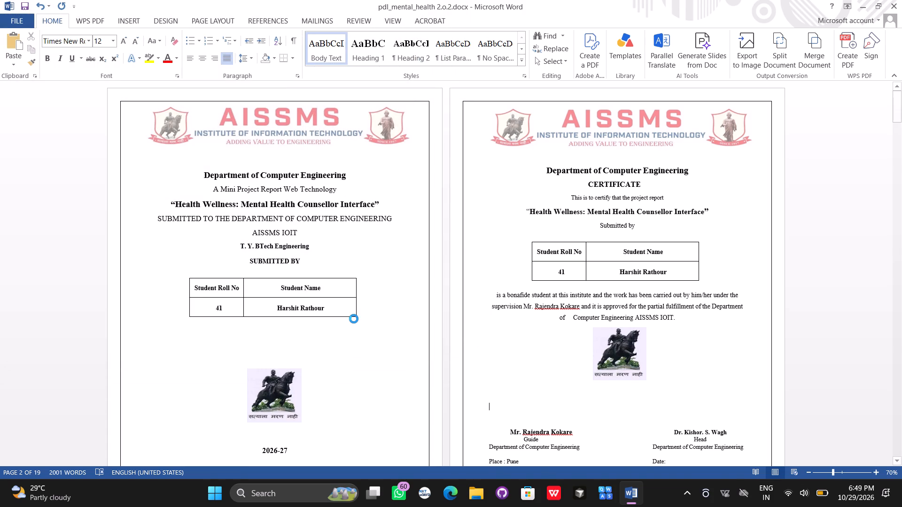
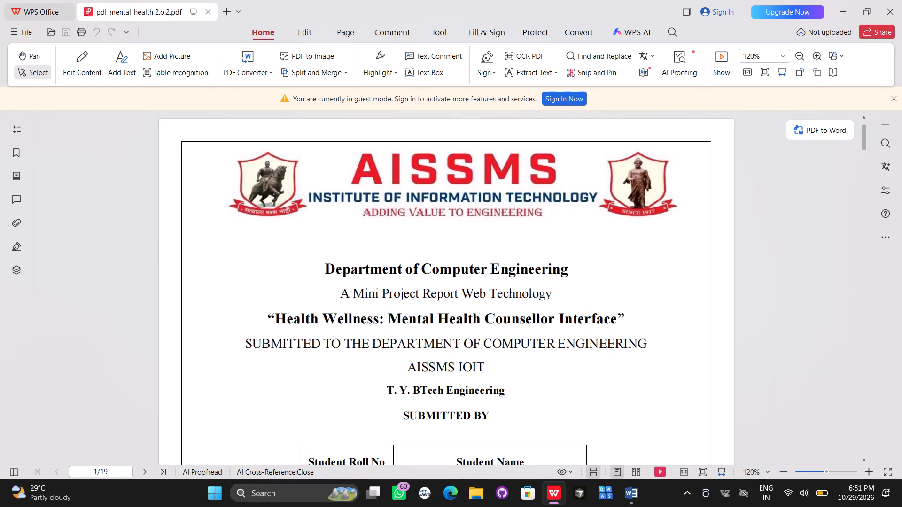
Check the cover page and certificate page of the exported PDF.
{"action": "scroll", "coordinate": [372, 296], "scroll_direction": "down", "scroll_amount": 2}
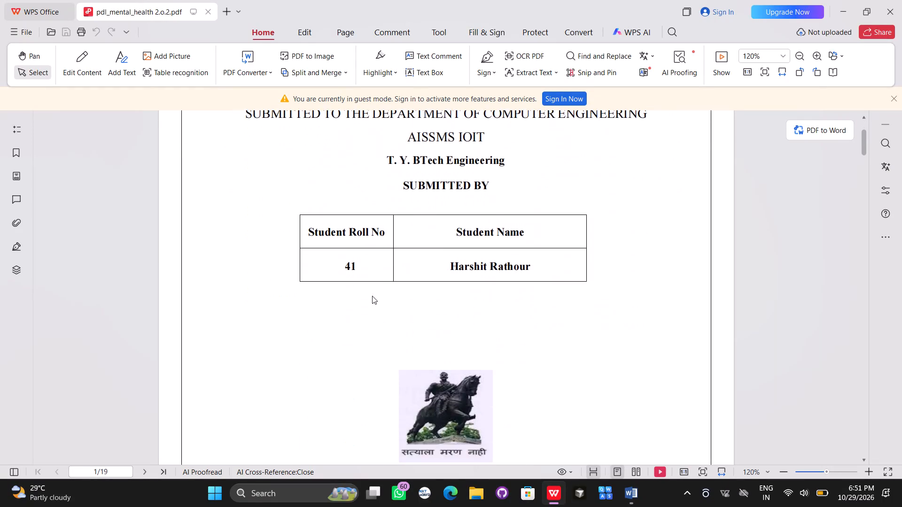
{"action": "scroll", "coordinate": [372, 296], "scroll_direction": "down", "scroll_amount": 6}
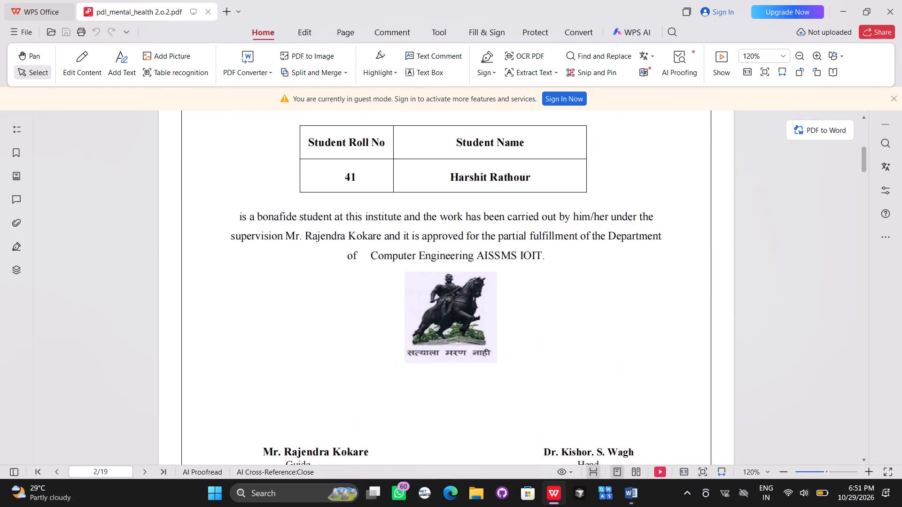
Minimize the exported PDF's window and the Word report window to reach the desktop.
{"action": "left_click", "coordinate": [849, 12]}
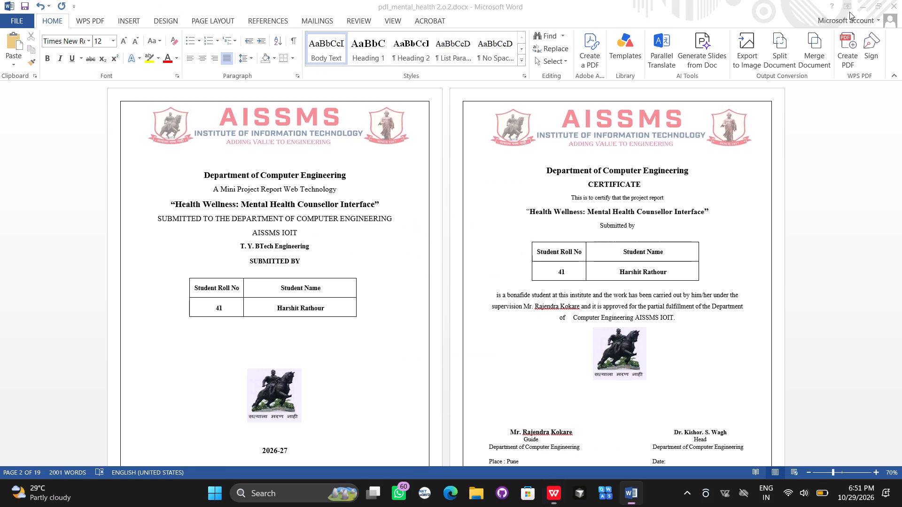
{"action": "left_click", "coordinate": [866, 11]}
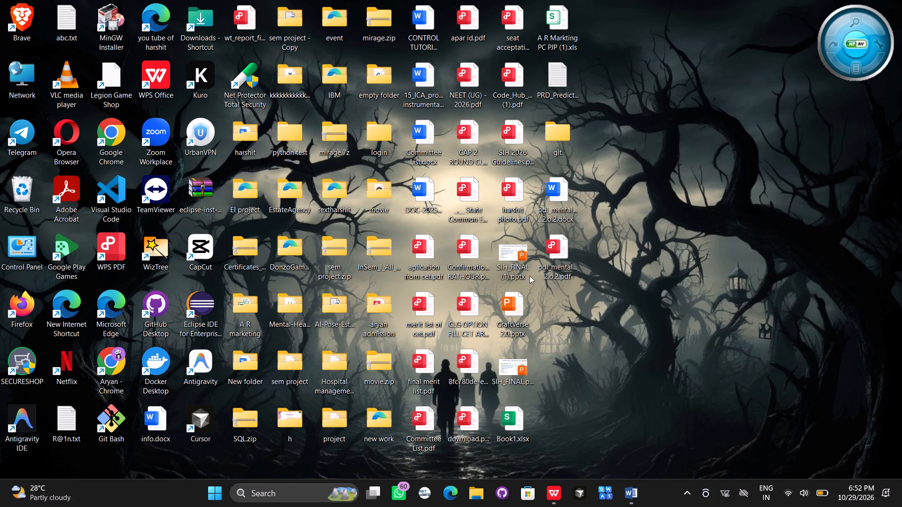
Open the exported file pdl_mental_health 2.o.2.pdf from the desktop and close its viewer window.
{"action": "left_click", "coordinate": [560, 258]}
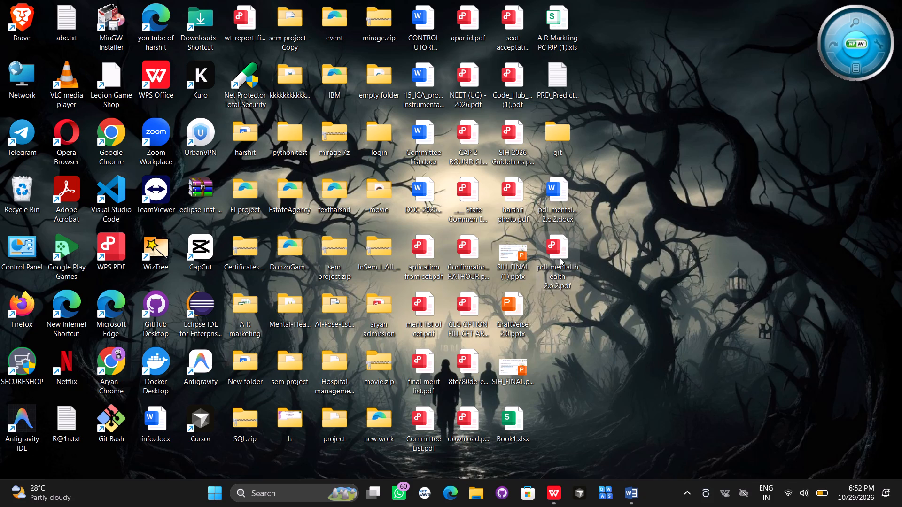
{"action": "left_click", "coordinate": [560, 258]}
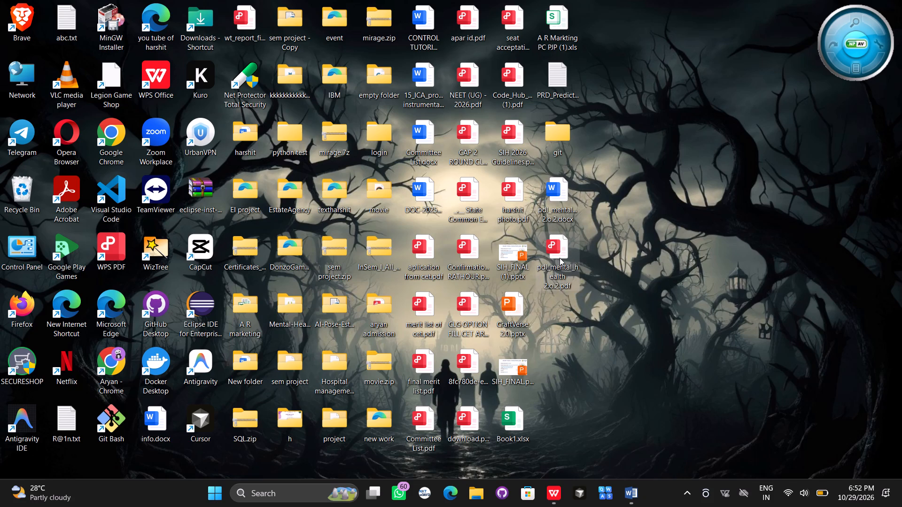
{"action": "left_click", "coordinate": [560, 258]}
{"action": "left_click", "coordinate": [560, 258]}
{"action": "left_click", "coordinate": [560, 258]}
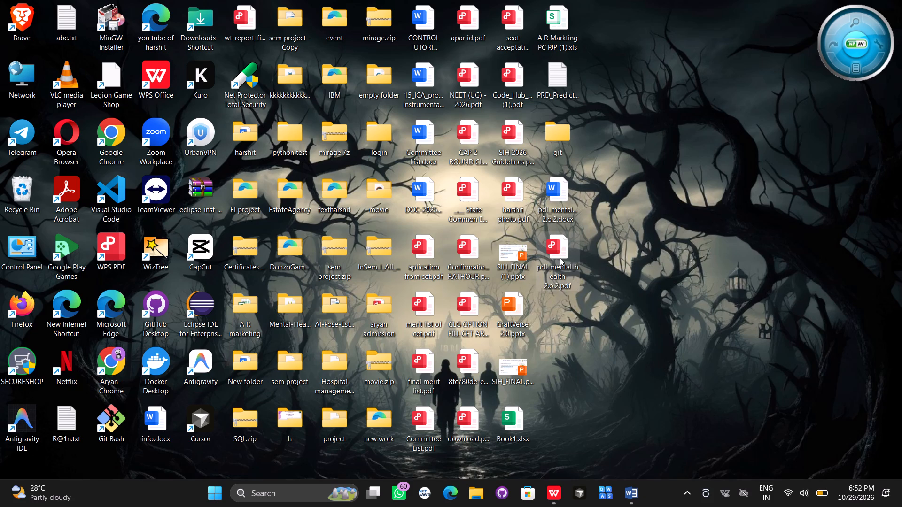
{"action": "left_click", "coordinate": [560, 258]}
{"action": "double_click", "coordinate": [560, 258]}
{"action": "right_click", "coordinate": [560, 258]}
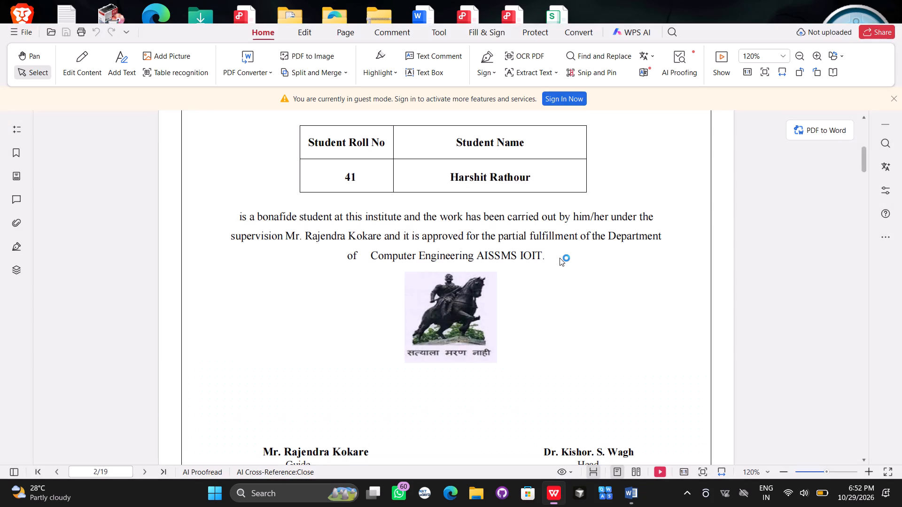
{"action": "left_click", "coordinate": [901, 0]}
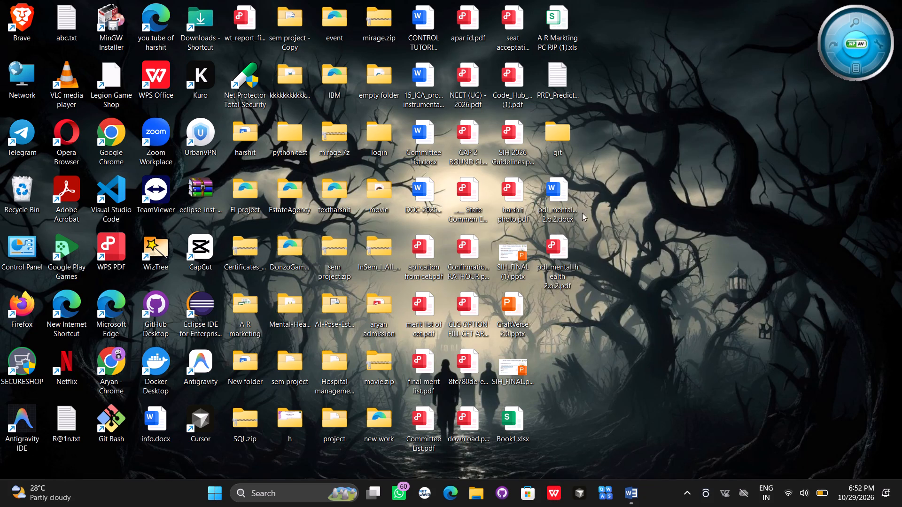
Rename the exported file pdl_mental_health 2.o.2.pdf on the desktop as "WT project report.pdf".
{"action": "right_click", "coordinate": [560, 257]}
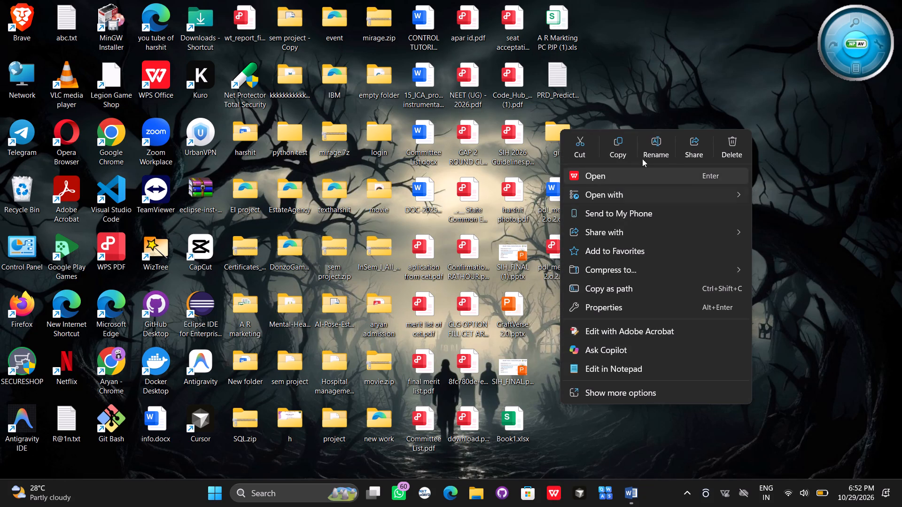
{"action": "left_click", "coordinate": [656, 142]}
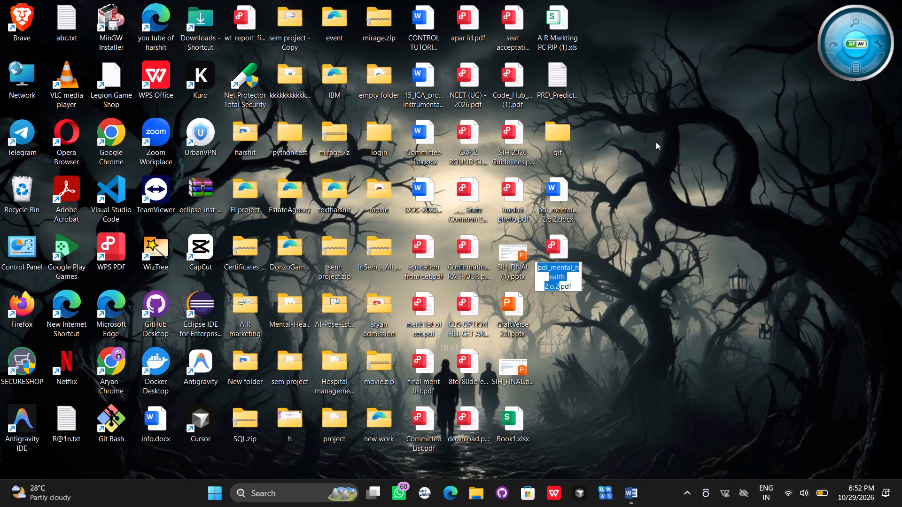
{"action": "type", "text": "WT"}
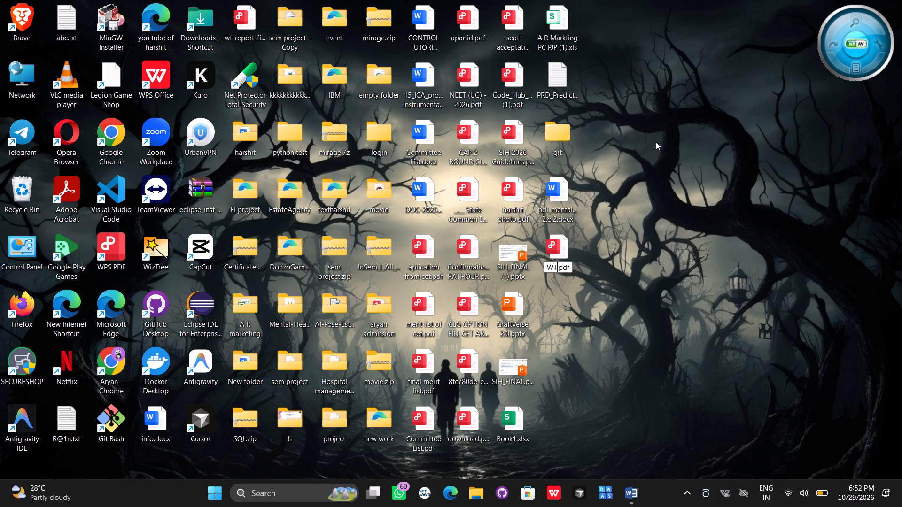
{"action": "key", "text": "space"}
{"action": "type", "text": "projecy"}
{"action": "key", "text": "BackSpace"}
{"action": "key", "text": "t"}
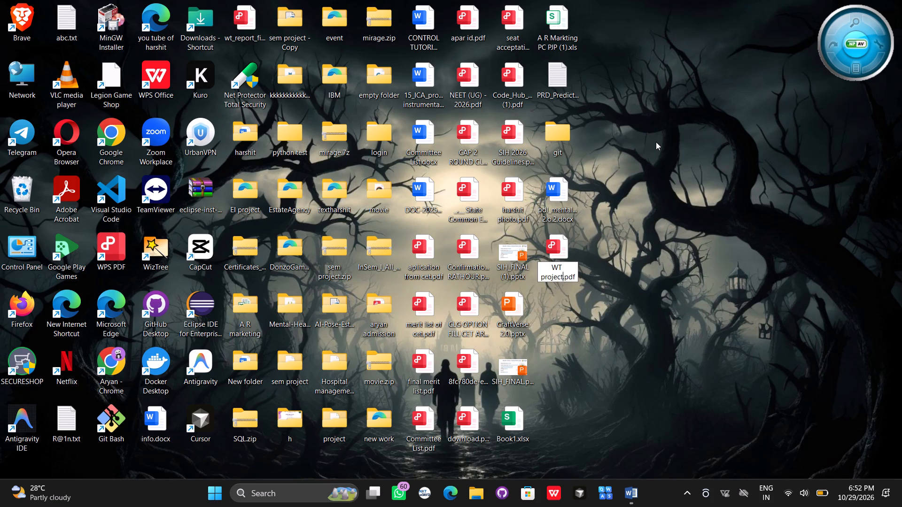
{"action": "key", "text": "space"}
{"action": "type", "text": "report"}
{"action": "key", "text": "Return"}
{"action": "left_click", "coordinate": [619, 254]}
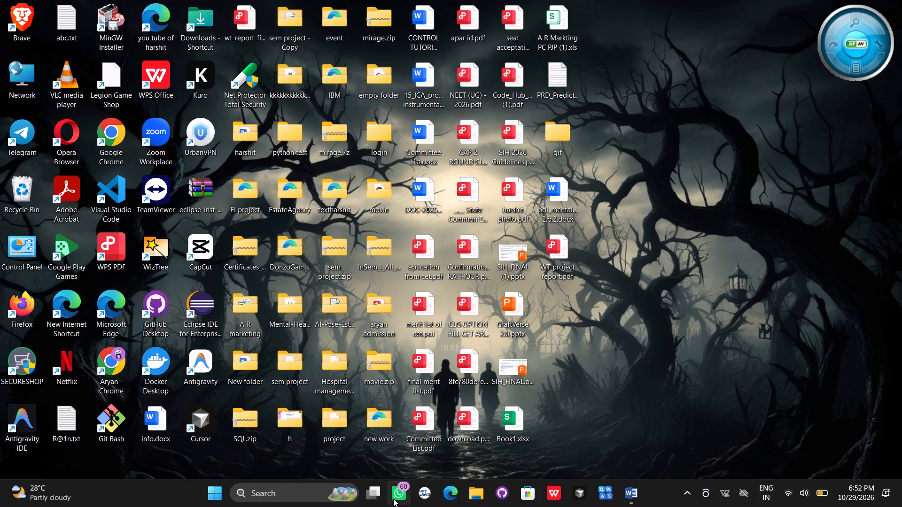
Switch to WhatsApp.
{"action": "left_click", "coordinate": [393, 499]}
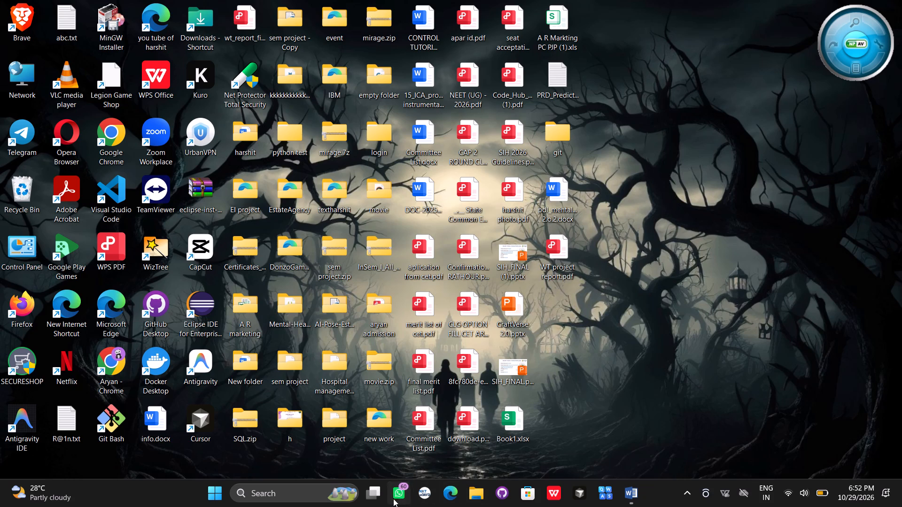
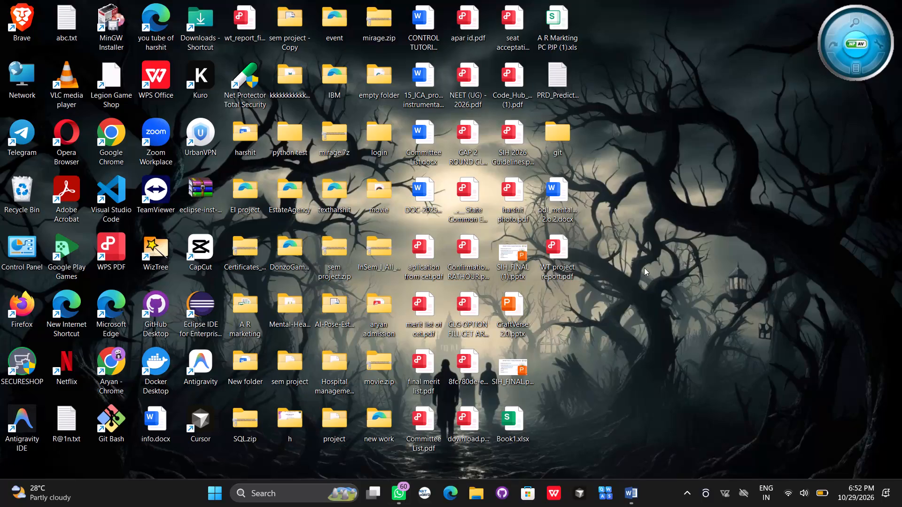
Select the file "WT project report.pdf" on the desktop.
{"action": "left_click", "coordinate": [559, 251]}
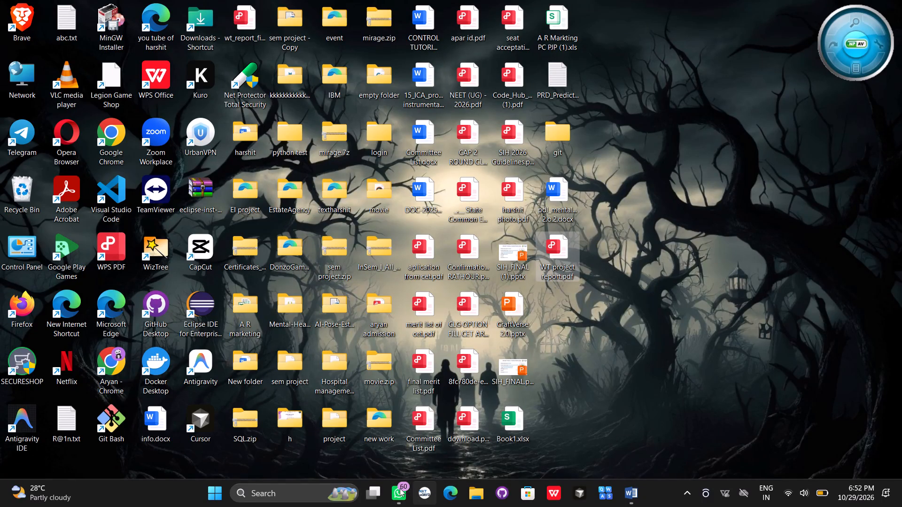
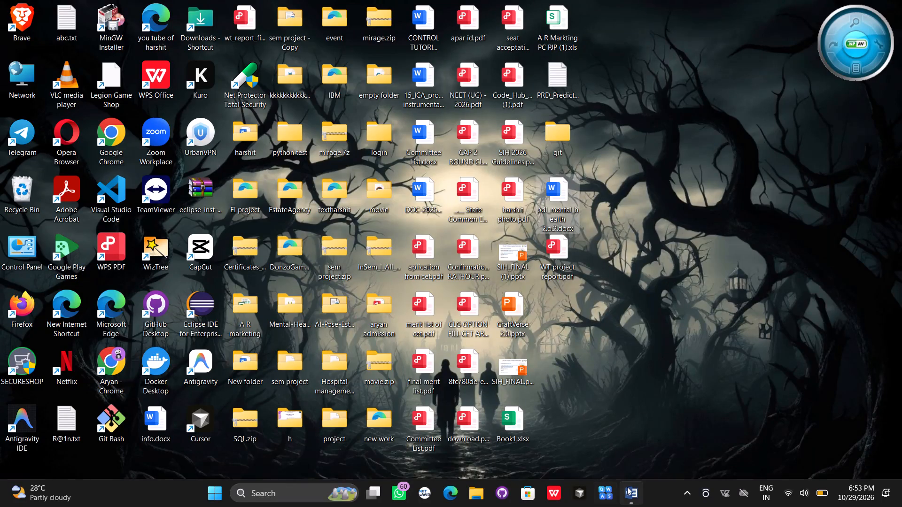
Return to the Word report and open the Chapter 1 problem statement page's footer text for editing at the year 2025-26.
{"action": "left_click", "coordinate": [628, 485]}
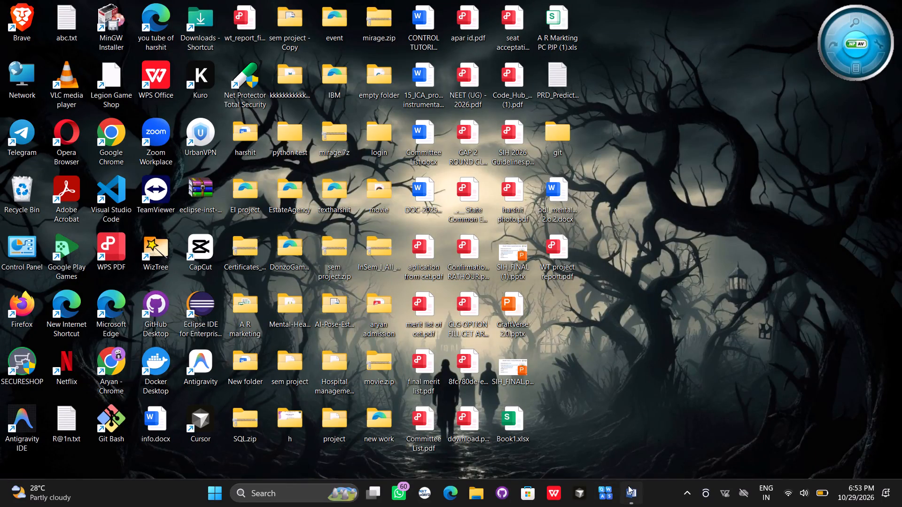
{"action": "scroll", "coordinate": [521, 327], "scroll_direction": "down", "scroll_amount": 1}
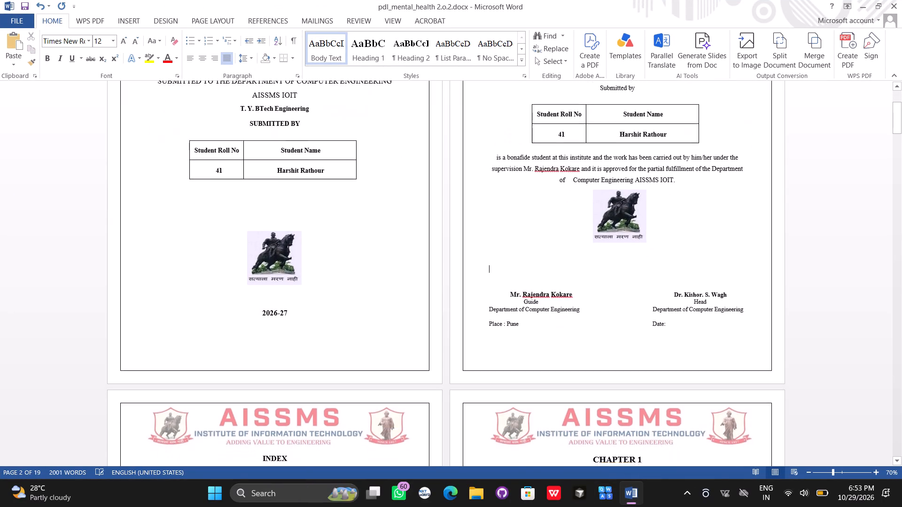
{"action": "scroll", "coordinate": [521, 327], "scroll_direction": "down", "scroll_amount": 4}
{"action": "scroll", "coordinate": [521, 327], "scroll_direction": "up", "scroll_amount": 1}
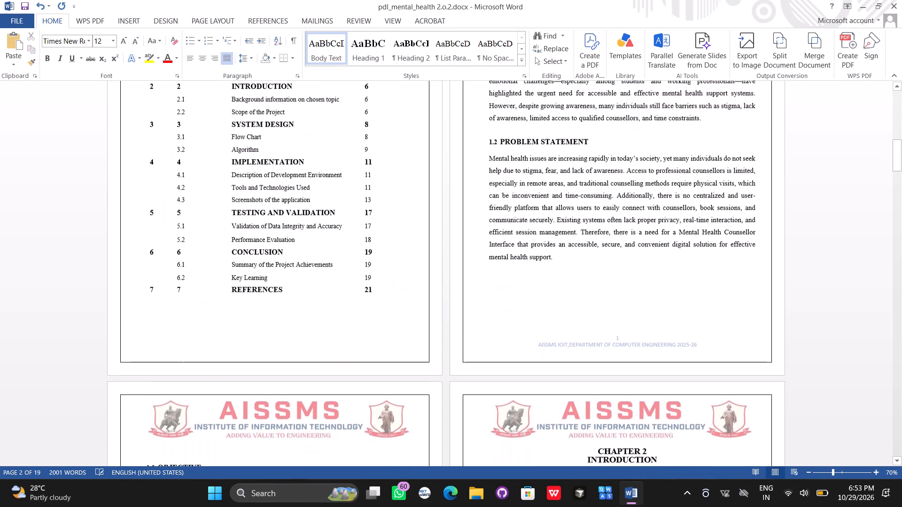
{"action": "left_click", "coordinate": [626, 344]}
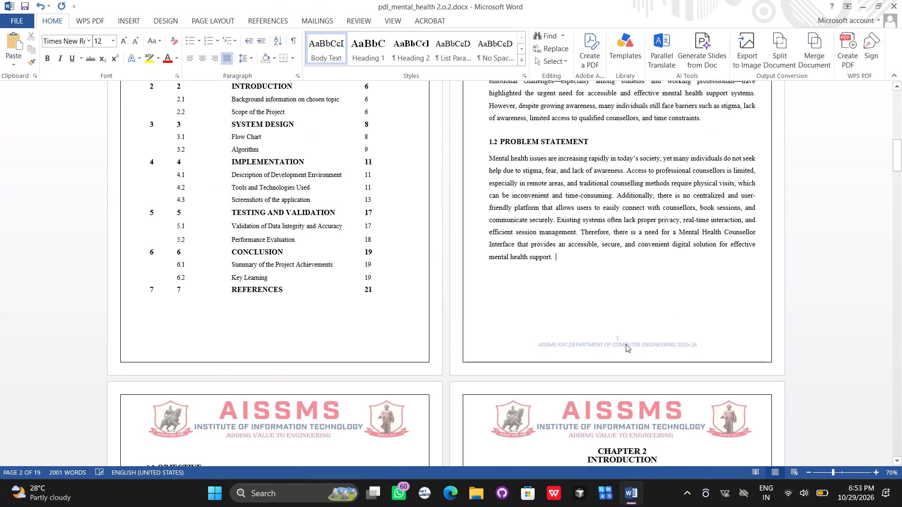
{"action": "triple_click", "coordinate": [626, 344]}
{"action": "left_click", "coordinate": [626, 344]}
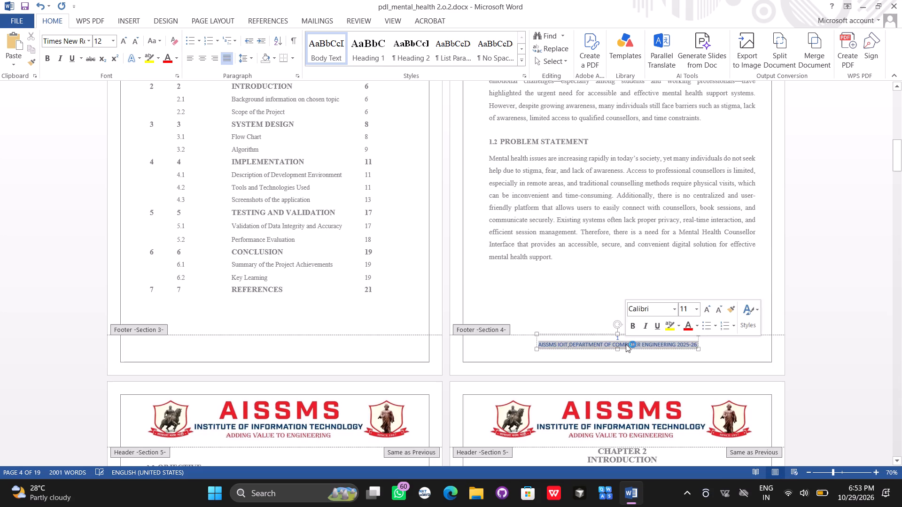
{"action": "left_click", "coordinate": [688, 343]}
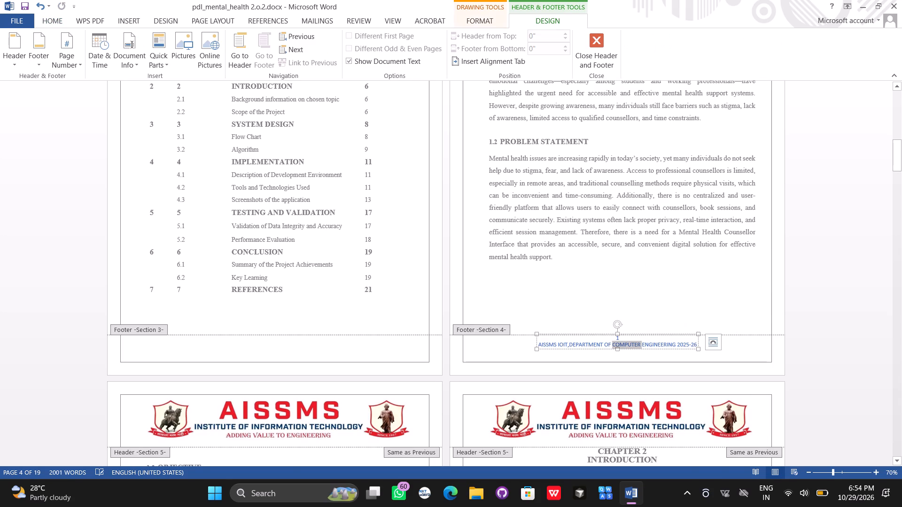
Change the academic year in the Chapter 1 page's footer to 2026-27.
{"action": "key", "text": "BackSpace"}
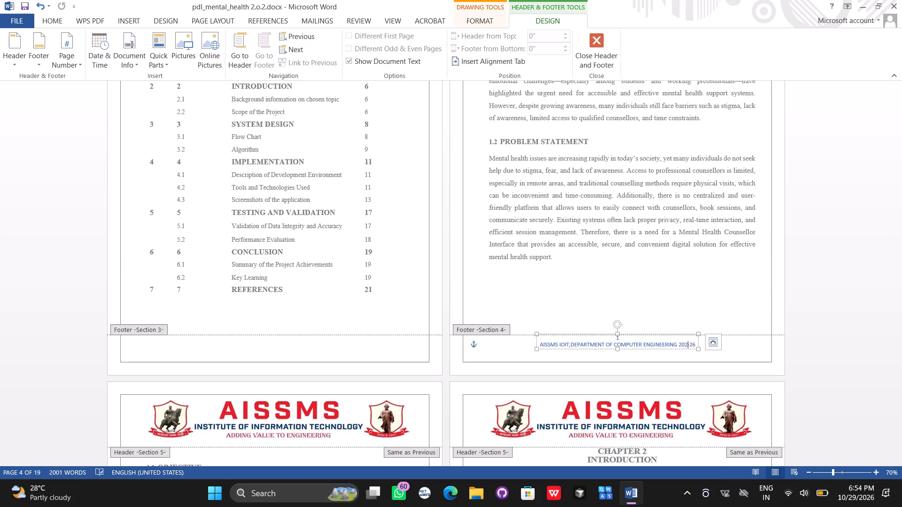
{"action": "key", "text": "6"}
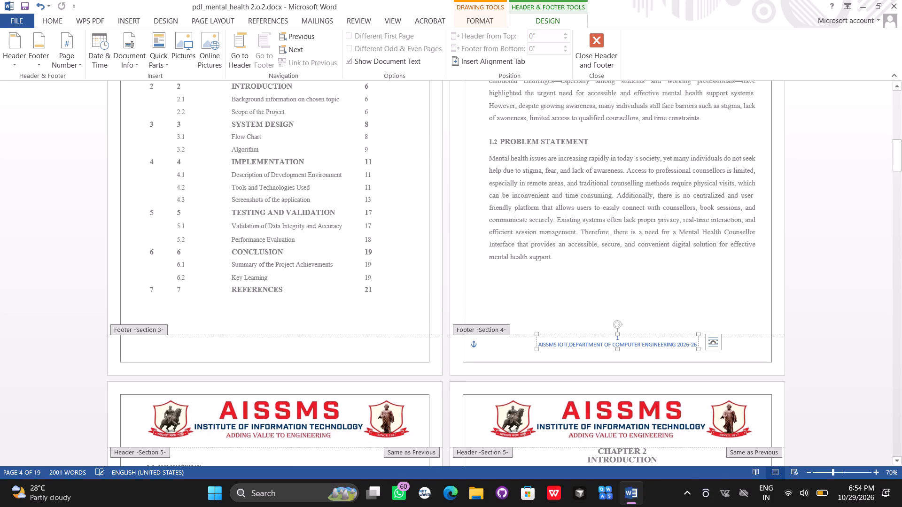
{"action": "left_click", "coordinate": [695, 344]}
{"action": "key", "text": "Right"}
{"action": "key", "text": "BackSpace"}
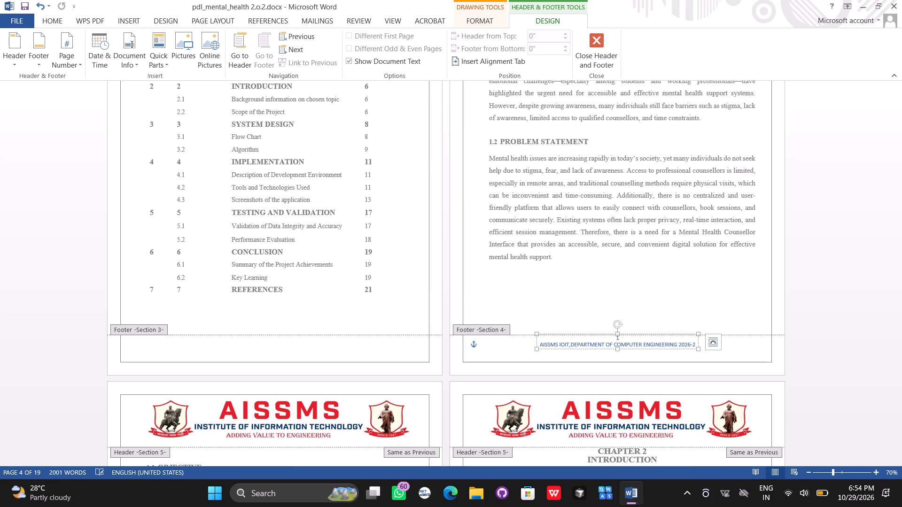
{"action": "key", "text": "7"}
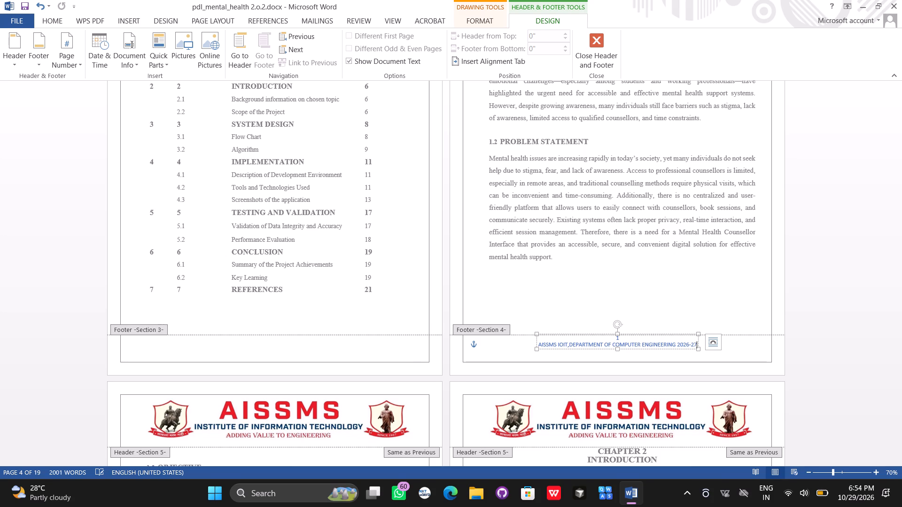
{"action": "left_click", "coordinate": [859, 278]}
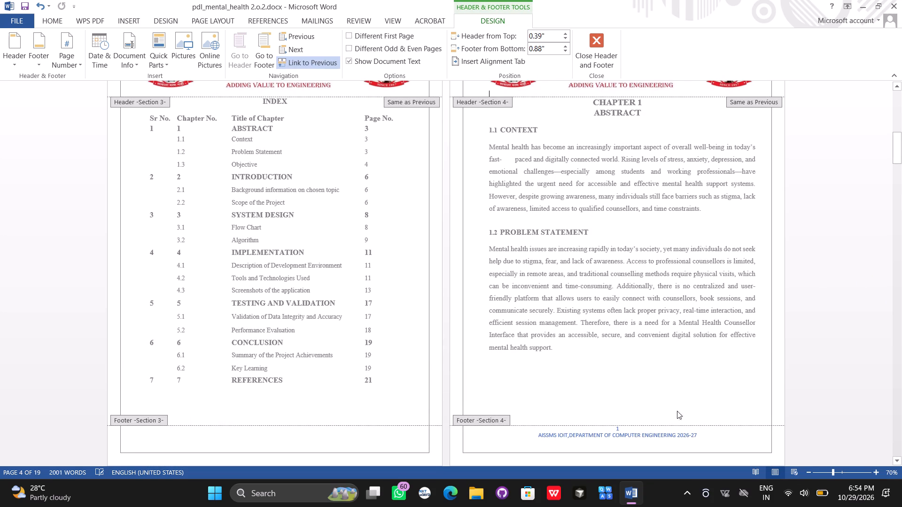
Copy the Chapter 1 page's department footer text into the index page's footer, with a blank line above it.
{"action": "left_click", "coordinate": [700, 437]}
{"action": "left_click_drag", "start_coordinate": [699, 435], "coordinate": [664, 435]}
{"action": "left_click_drag", "start_coordinate": [664, 435], "coordinate": [540, 433]}
{"action": "left_click_drag", "start_coordinate": [540, 433], "coordinate": [697, 438]}
{"action": "key", "text": "ctrl+c"}
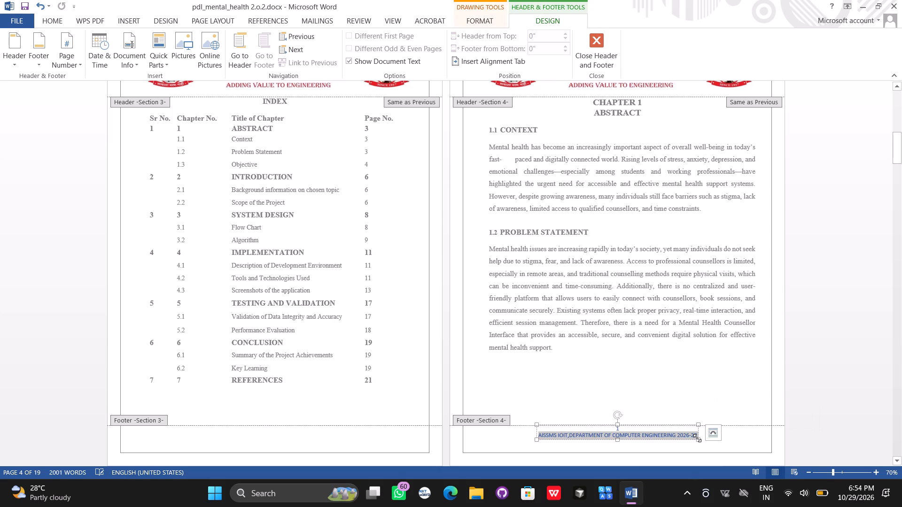
{"action": "left_click", "coordinate": [327, 434]}
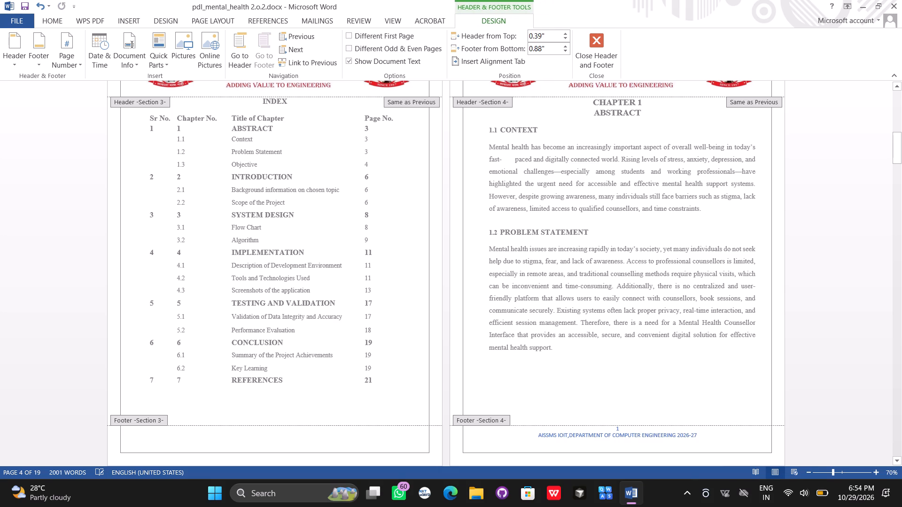
{"action": "left_click", "coordinate": [236, 443]}
{"action": "double_click", "coordinate": [240, 443]}
{"action": "left_click", "coordinate": [240, 443]}
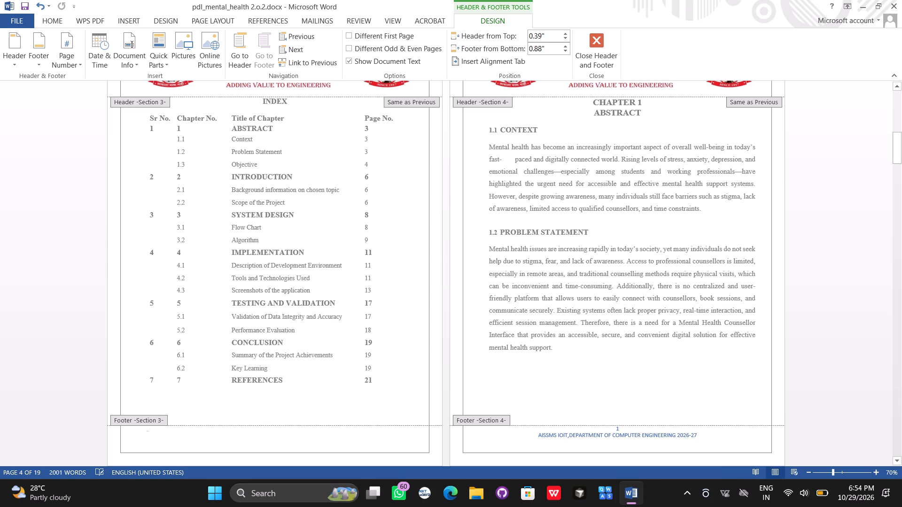
{"action": "left_click", "coordinate": [240, 443]}
{"action": "key", "text": "ctrl+v"}
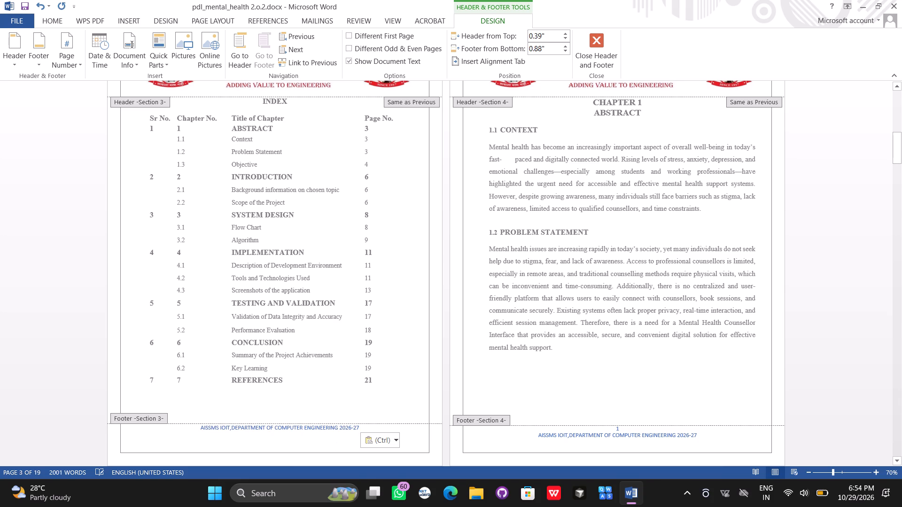
{"action": "left_click", "coordinate": [199, 430]}
{"action": "key", "text": "Return"}
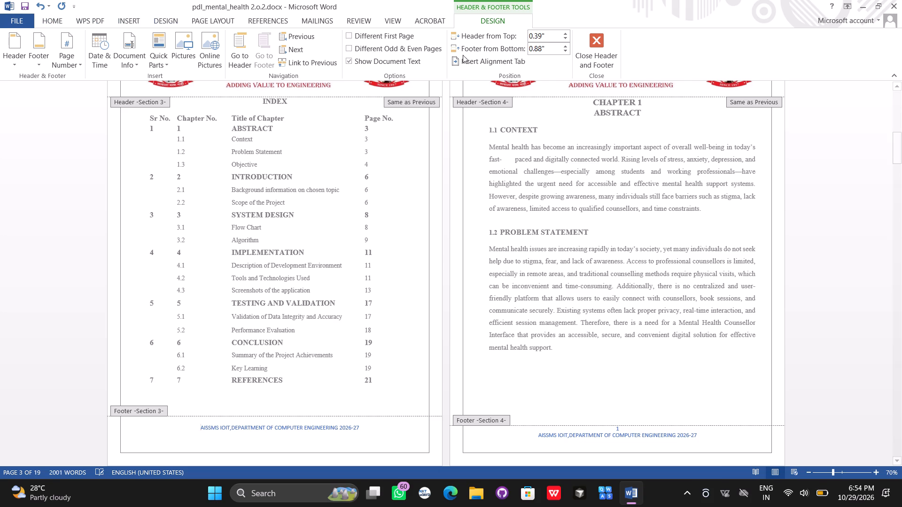
Set the index section's footer distance from the bottom to 0.7".
{"action": "triple_click", "coordinate": [563, 51]}
{"action": "left_click", "coordinate": [563, 51]}
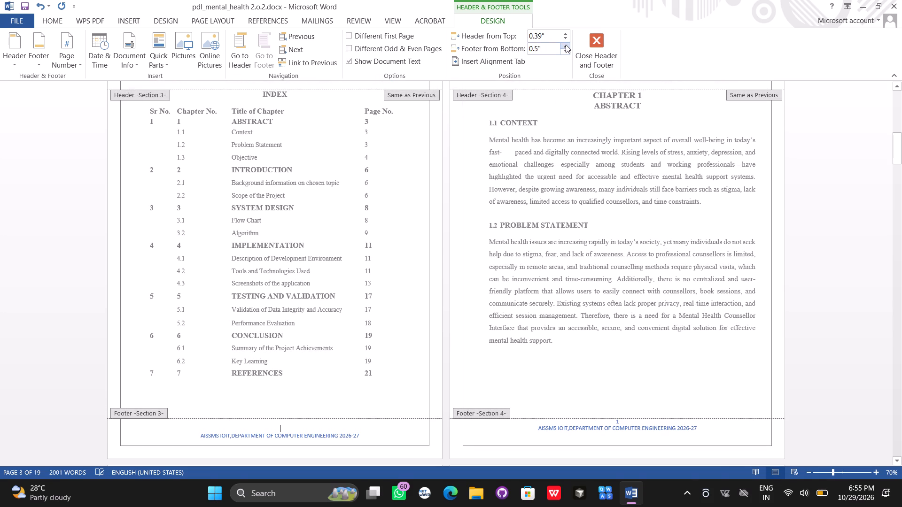
{"action": "left_click", "coordinate": [566, 45]}
{"action": "left_click", "coordinate": [566, 45]}
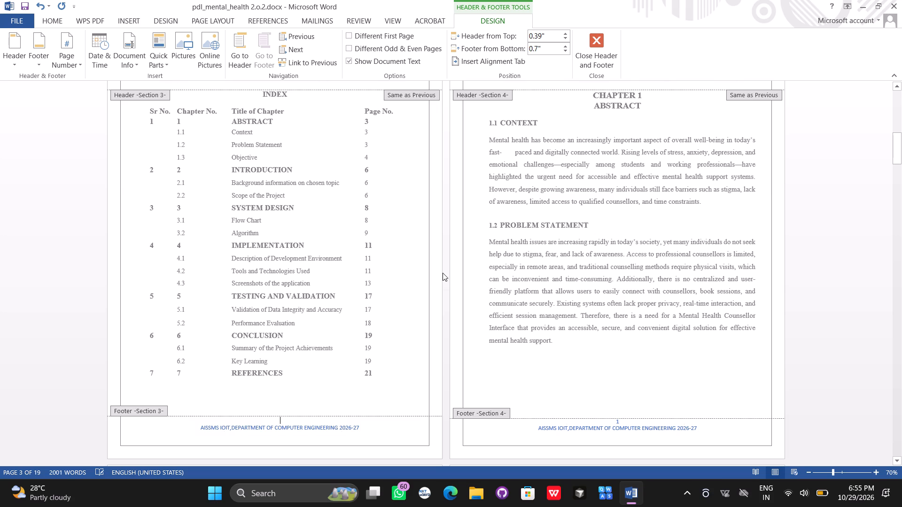
Leave footer editing and save the report document.
{"action": "scroll", "coordinate": [443, 273], "scroll_direction": "up", "scroll_amount": 3}
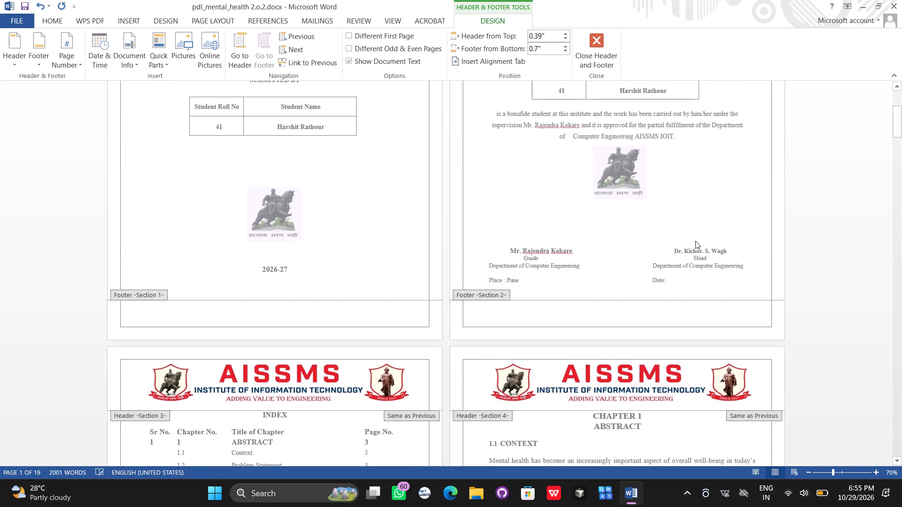
{"action": "triple_click", "coordinate": [824, 234]}
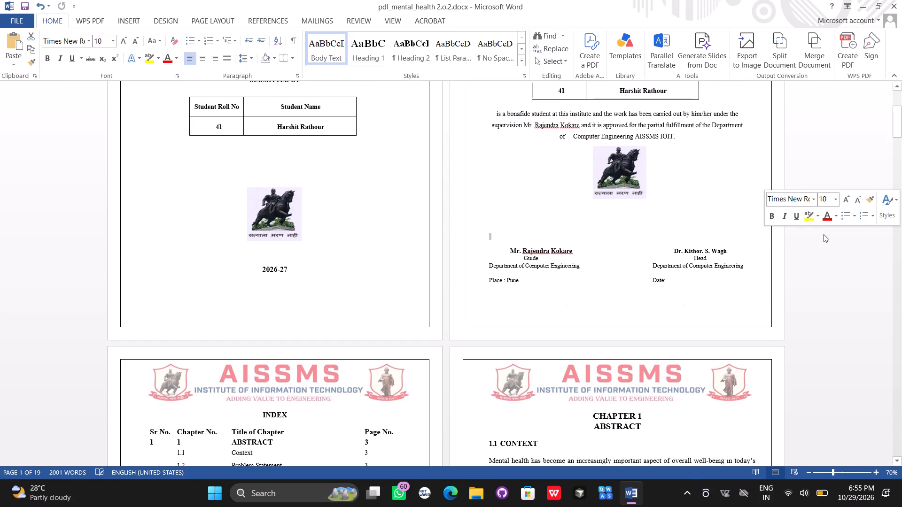
{"action": "key", "text": "ctrl+s"}
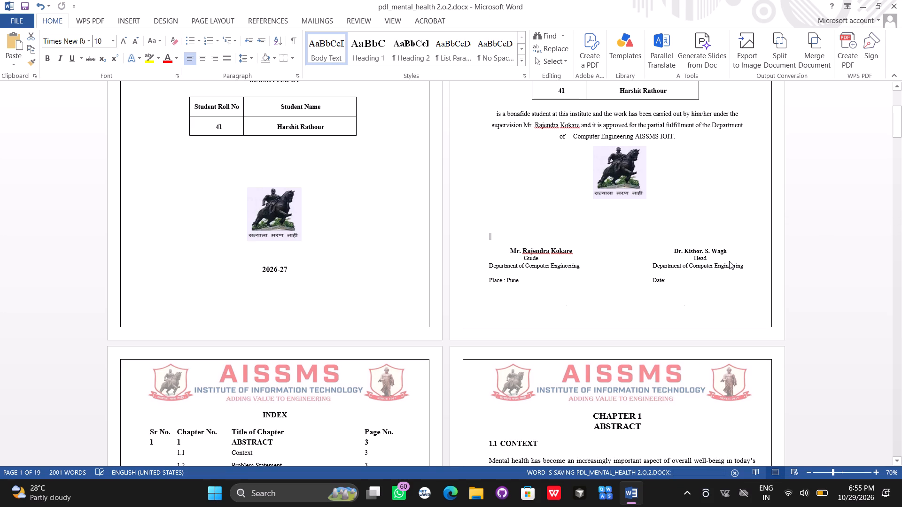
Export the report to the Desktop as pdl_mental_health 2.o.2.pdf with standard optimization.
{"action": "scroll", "coordinate": [729, 261], "scroll_direction": "down", "scroll_amount": 6}
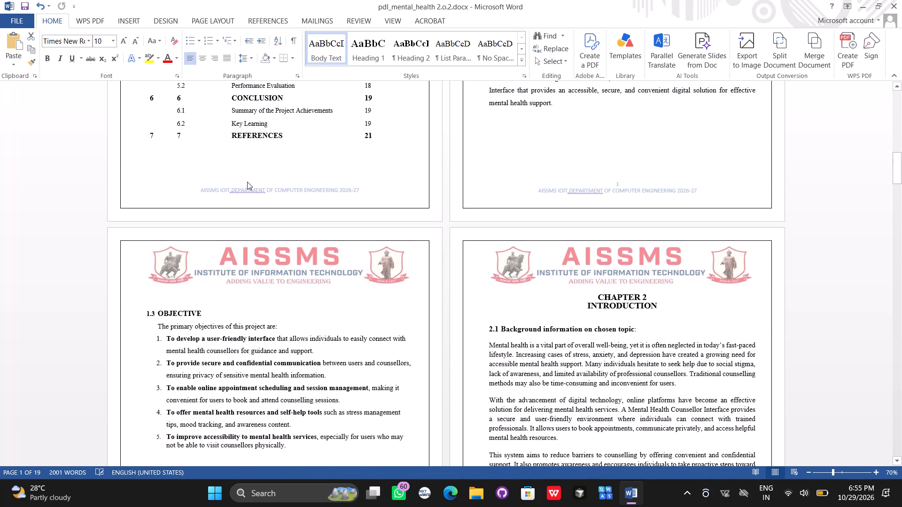
{"action": "left_click", "coordinate": [22, 21]}
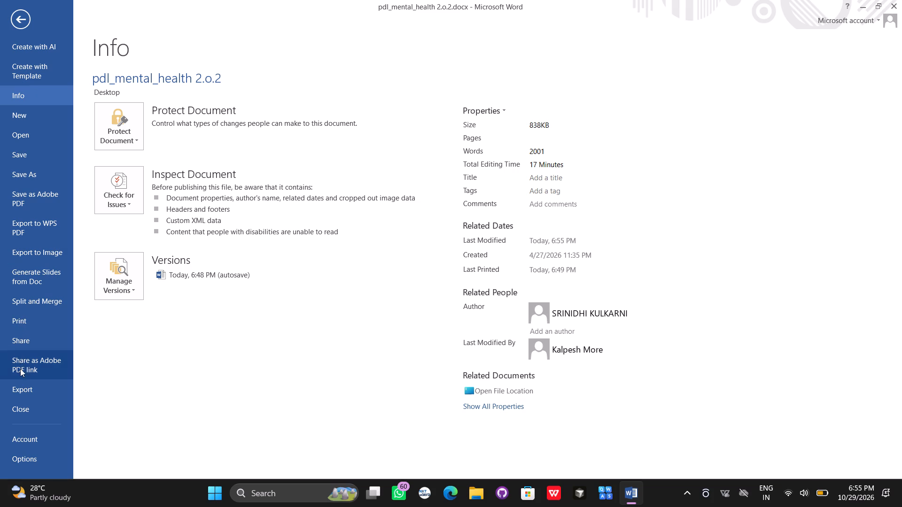
{"action": "left_click", "coordinate": [22, 392]}
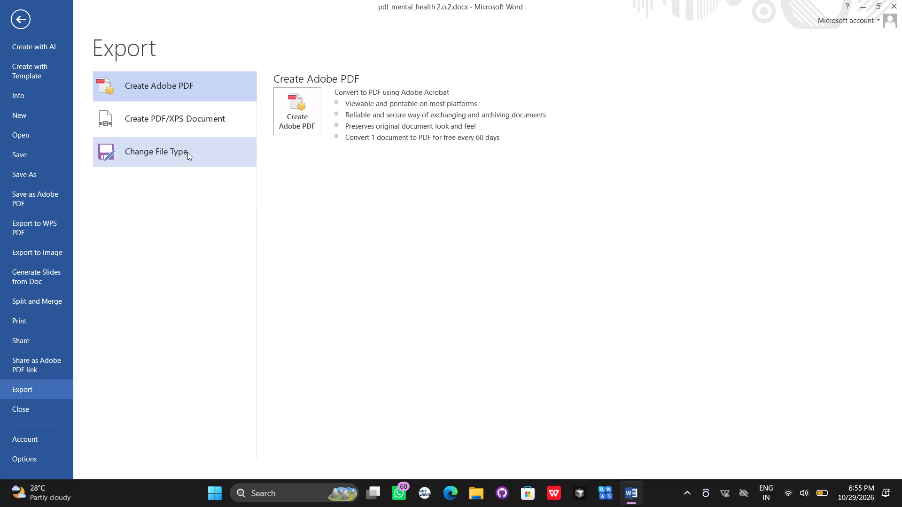
{"action": "left_click", "coordinate": [189, 118]}
{"action": "left_click", "coordinate": [301, 152]}
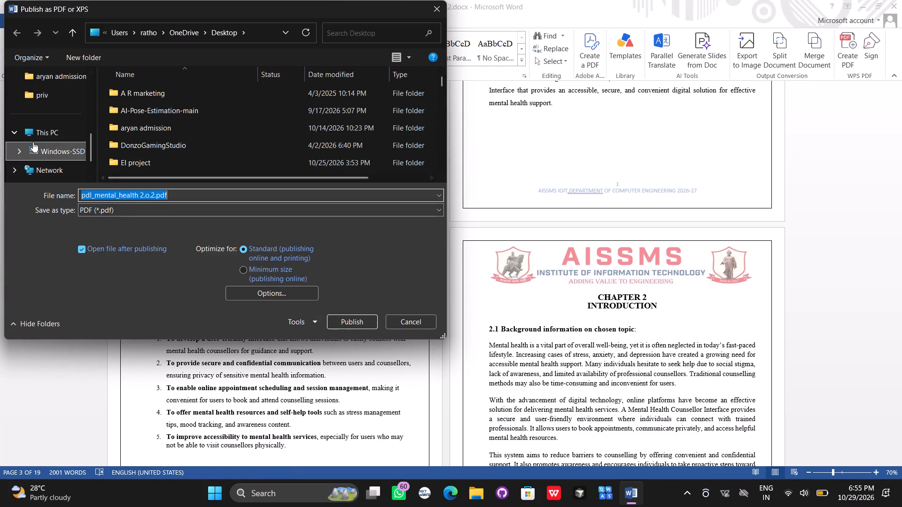
{"action": "scroll", "coordinate": [30, 126], "scroll_direction": "up", "scroll_amount": 6}
{"action": "left_click", "coordinate": [41, 140]}
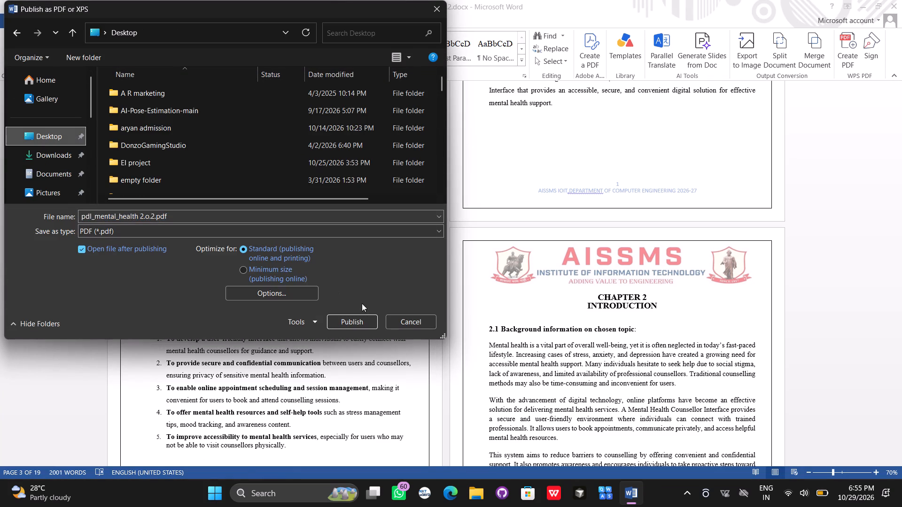
{"action": "left_click", "coordinate": [354, 327]}
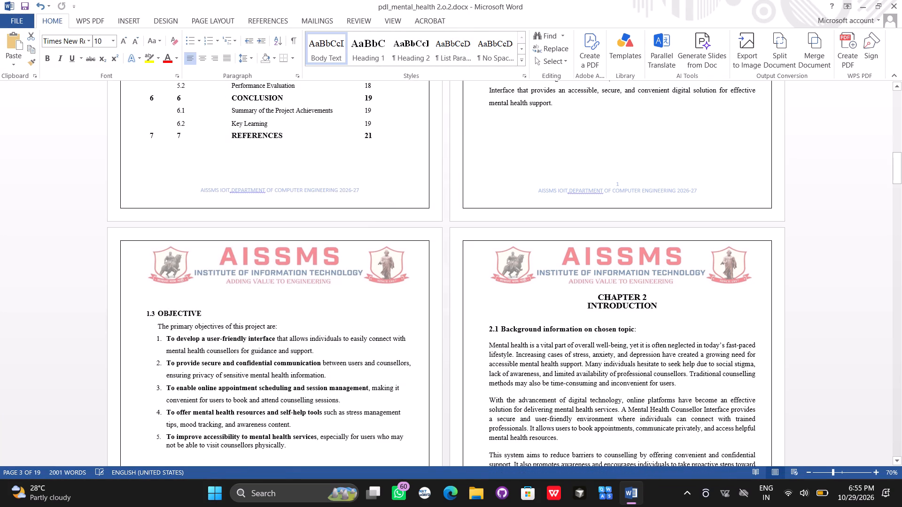
Close the Word report and the WPS Office window showing the exported PDF.
{"action": "left_click", "coordinate": [893, 0]}
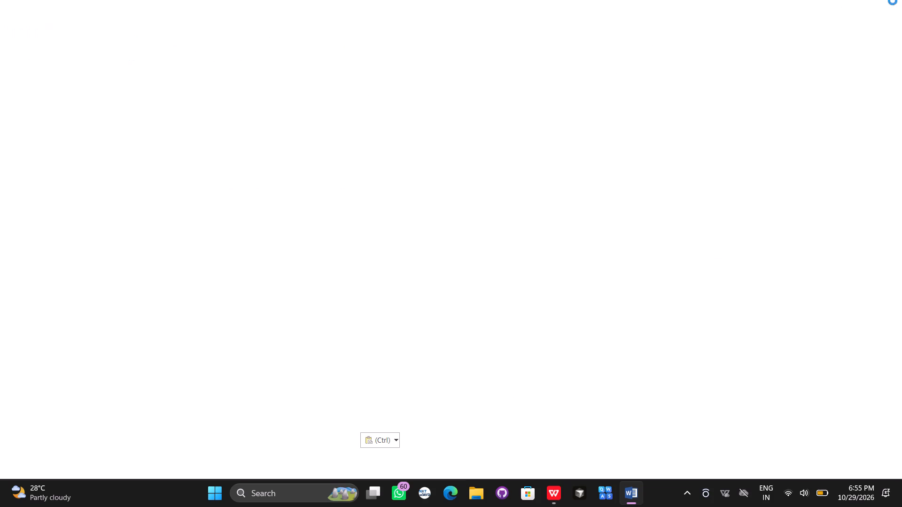
{"action": "left_click", "coordinate": [893, 4]}
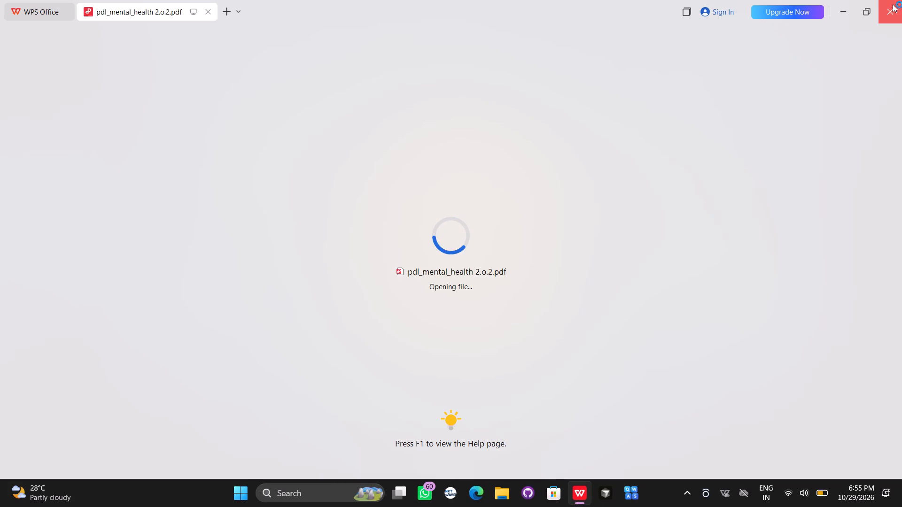
{"action": "left_click", "coordinate": [893, 4]}
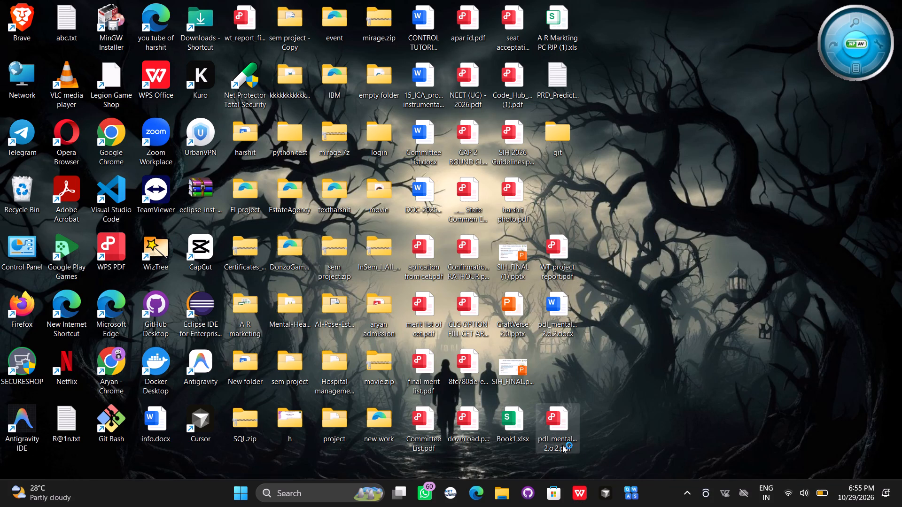
Delete the file WT project report.pdf from the desktop.
{"action": "right_click", "coordinate": [562, 445]}
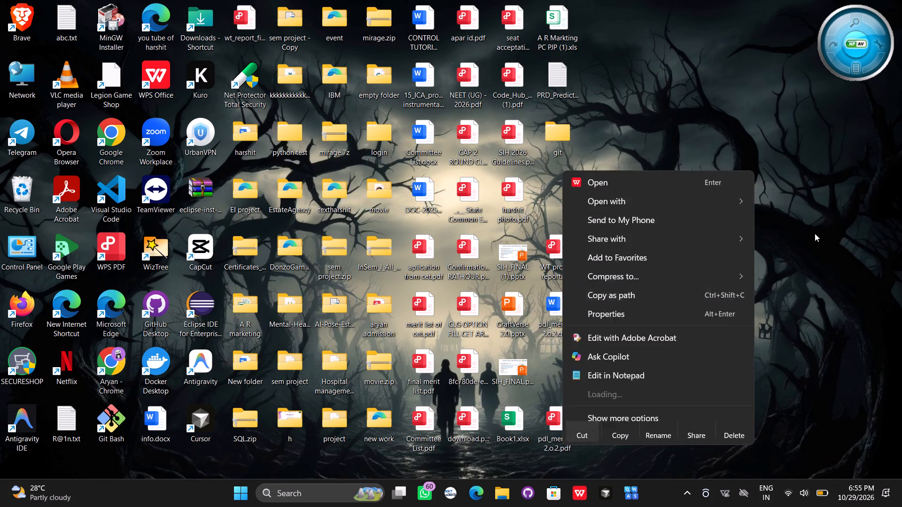
{"action": "left_click", "coordinate": [815, 233]}
{"action": "left_click_drag", "start_coordinate": [643, 279], "coordinate": [541, 234]}
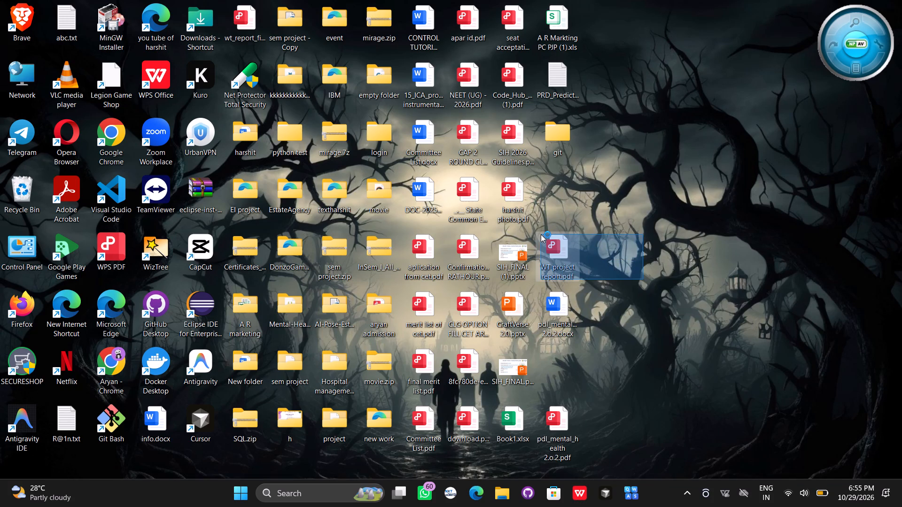
{"action": "key", "text": "Delete"}
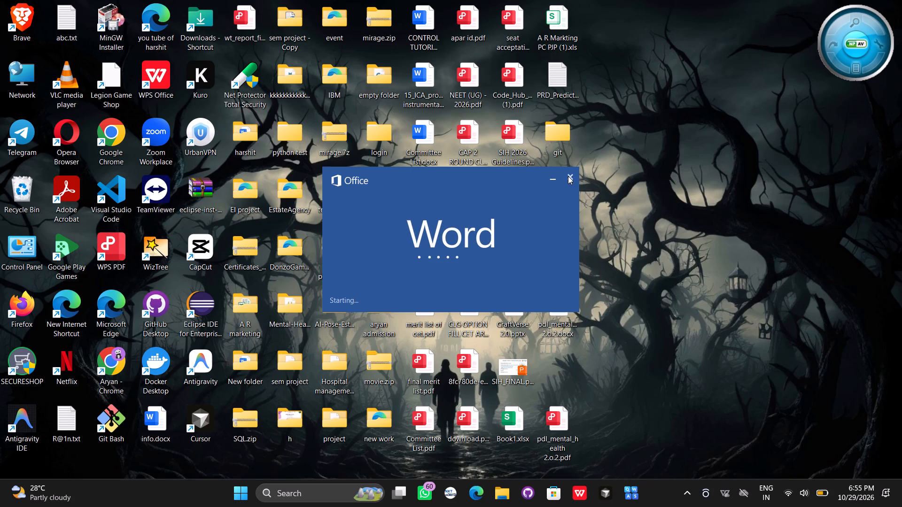
Close the Word startup window and dismiss its default-program prompt without choosing any file types.
{"action": "triple_click", "coordinate": [568, 176]}
{"action": "left_click", "coordinate": [603, 215]}
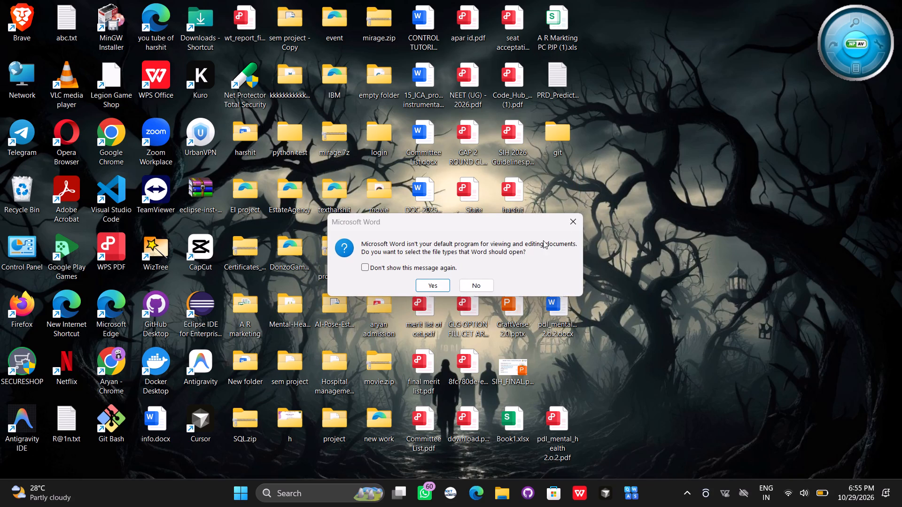
{"action": "left_click", "coordinate": [575, 216]}
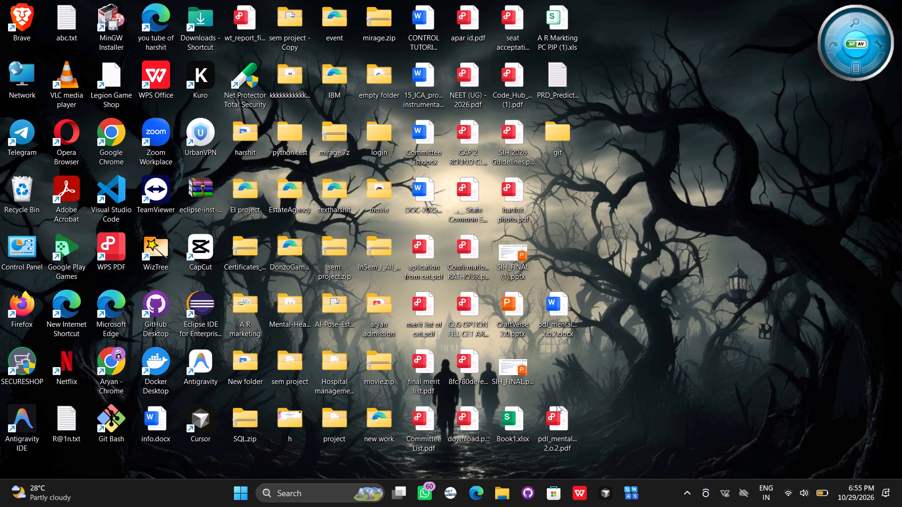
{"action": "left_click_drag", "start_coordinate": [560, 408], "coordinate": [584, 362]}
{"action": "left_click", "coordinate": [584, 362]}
Move the pdl_mental_health 2.o.2.pdf desktop icon directly beneath the Word document of the same name.
{"action": "left_click_drag", "start_coordinate": [565, 417], "coordinate": [565, 379]}
Rename the desktop file pdl_mental_health 2.o.2.pdf as WT project report, keeping the .pdf extension.
{"action": "left_click_drag", "start_coordinate": [612, 382], "coordinate": [572, 372]}
{"action": "right_click", "coordinate": [572, 372]}
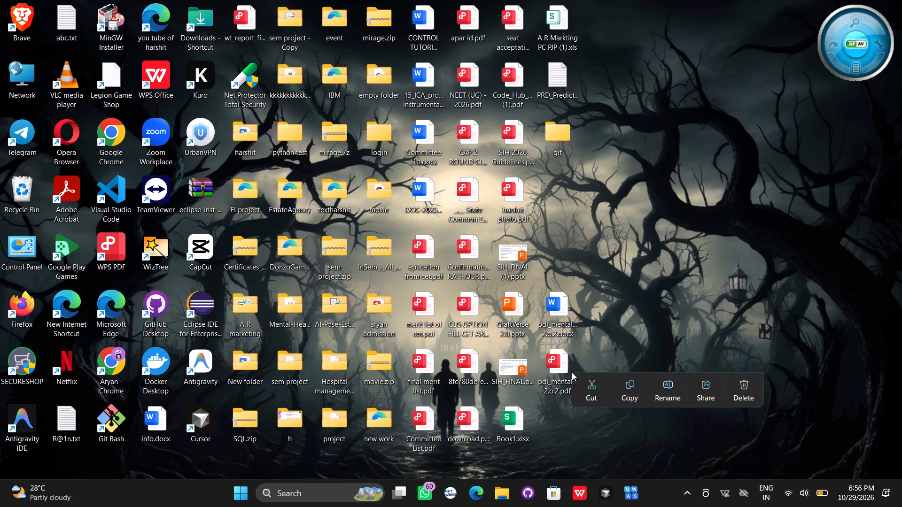
{"action": "left_click", "coordinate": [670, 392]}
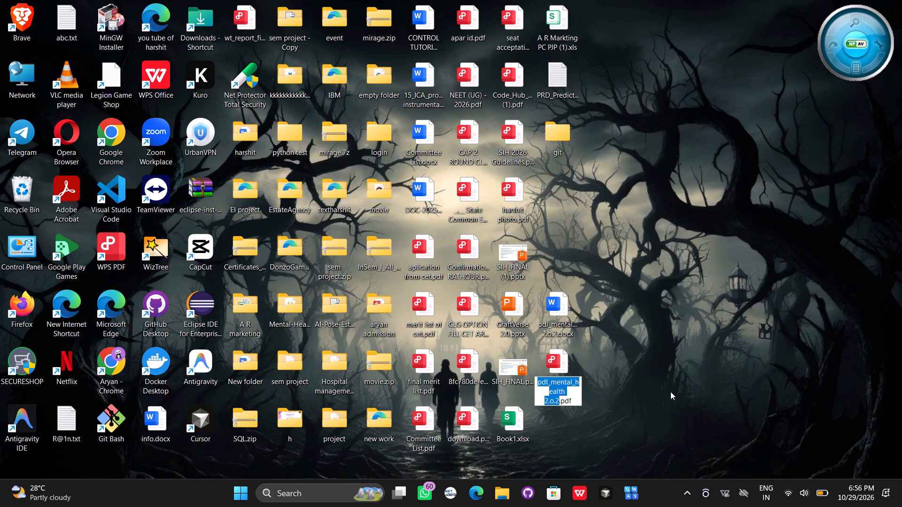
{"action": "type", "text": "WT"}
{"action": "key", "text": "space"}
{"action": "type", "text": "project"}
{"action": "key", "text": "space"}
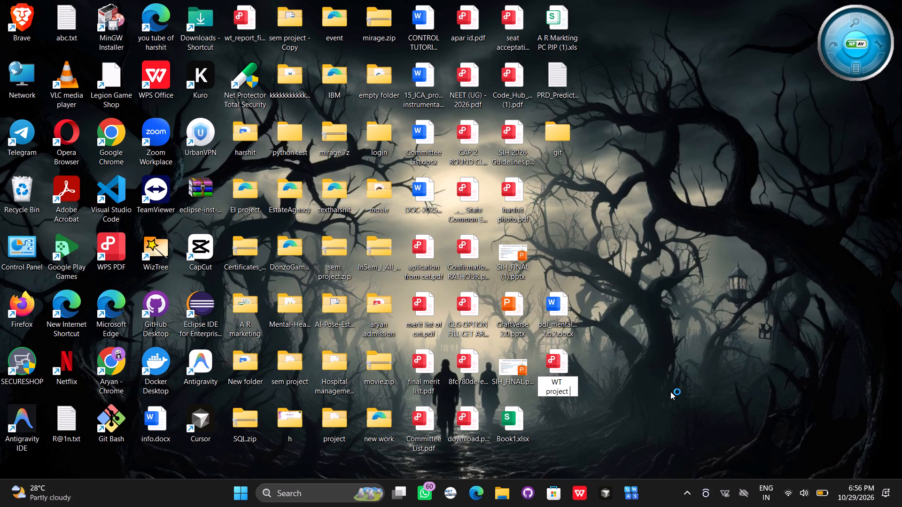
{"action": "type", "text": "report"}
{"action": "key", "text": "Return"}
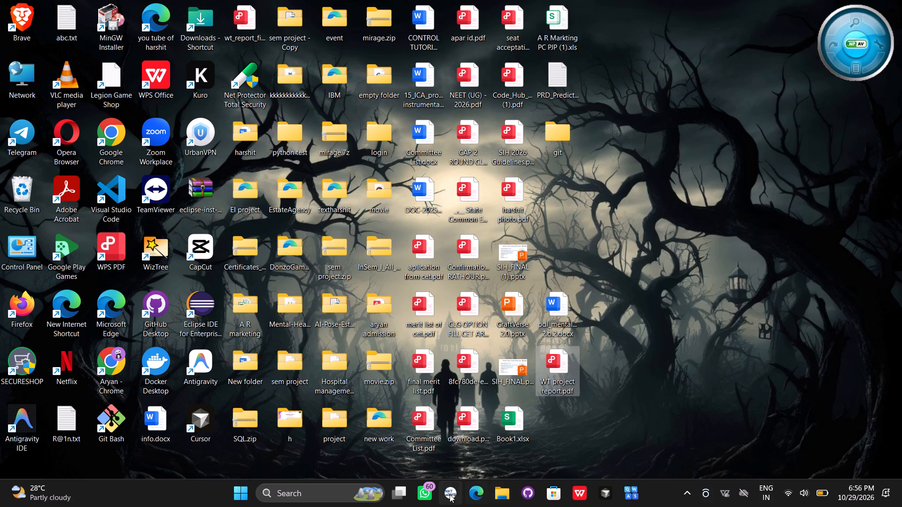
Switch to WhatsApp.
{"action": "left_click", "coordinate": [427, 496]}
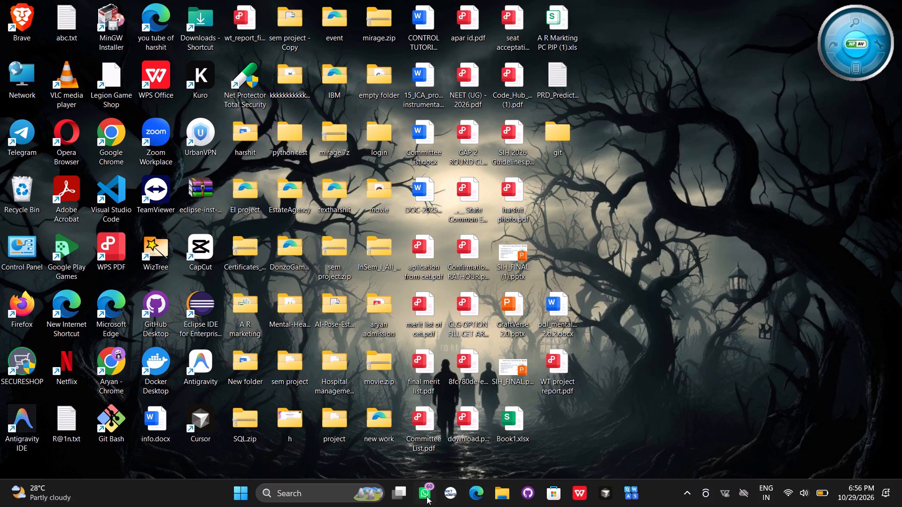
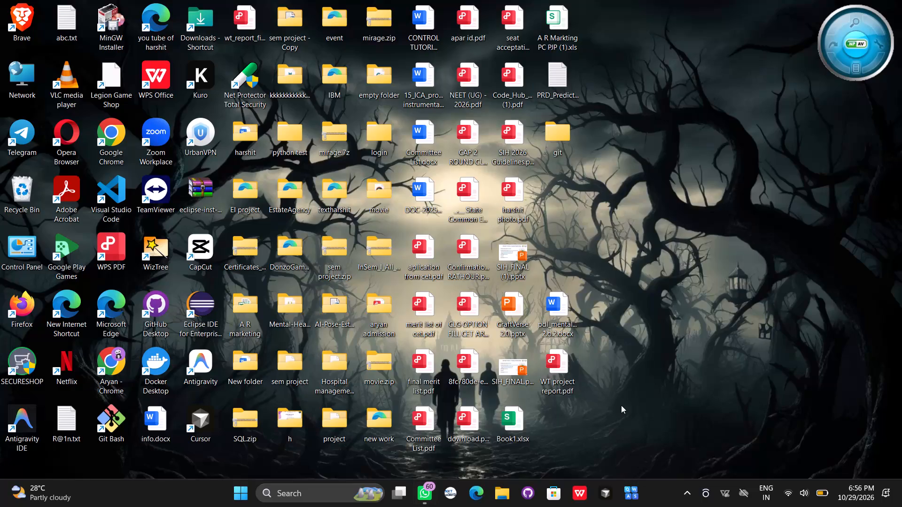
Switch to the open WhatsApp window.
{"action": "left_click", "coordinate": [431, 503]}
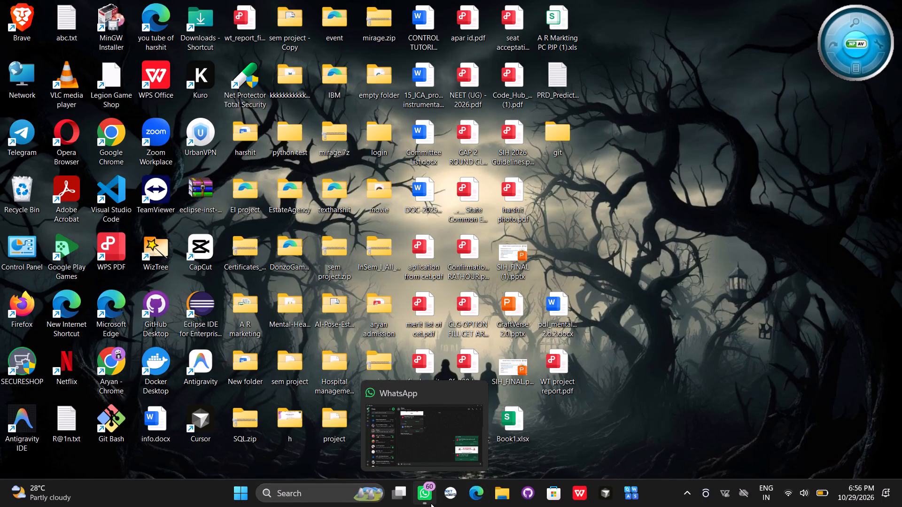